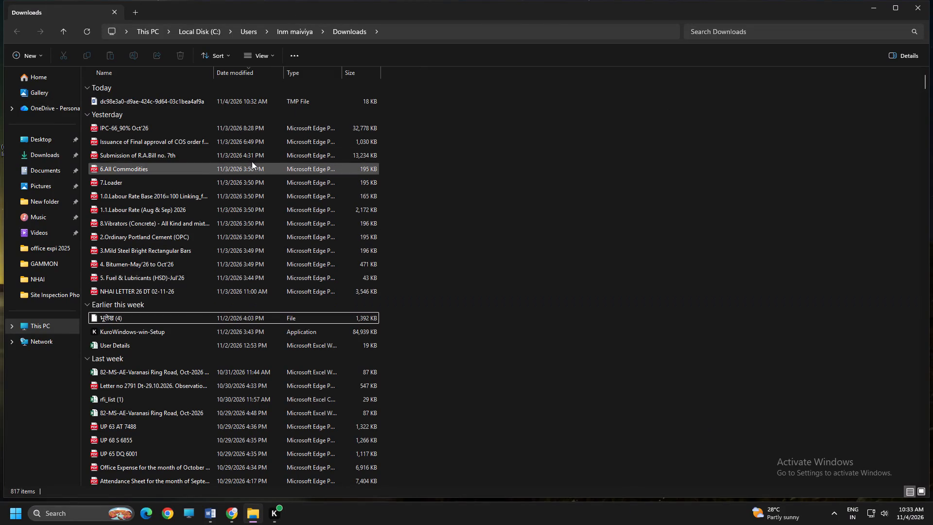
Open the TMP file dc98e3a0-d9ae-424c-9d64-03c1bea4af9a, listed under Today in the Downloads folder.
{"action": "double_click", "coordinate": [271, 105]}
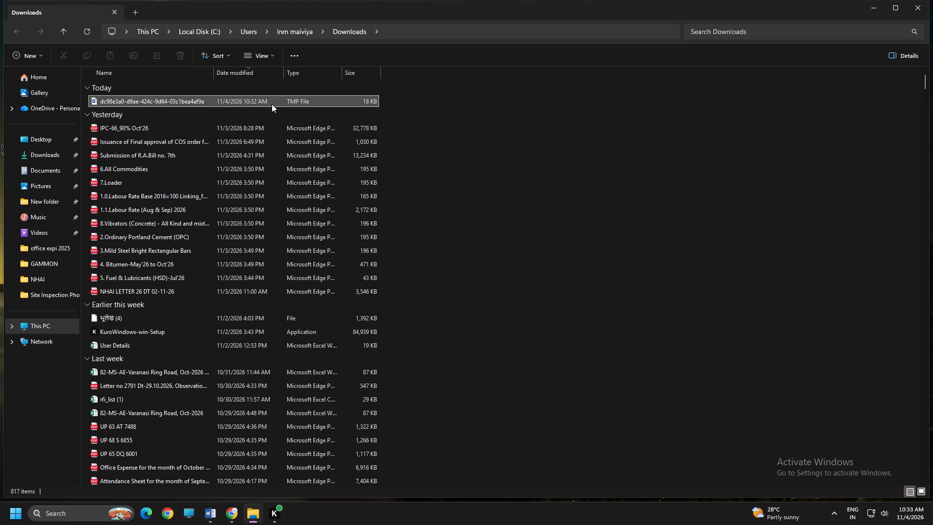
{"action": "left_click", "coordinate": [272, 104]}
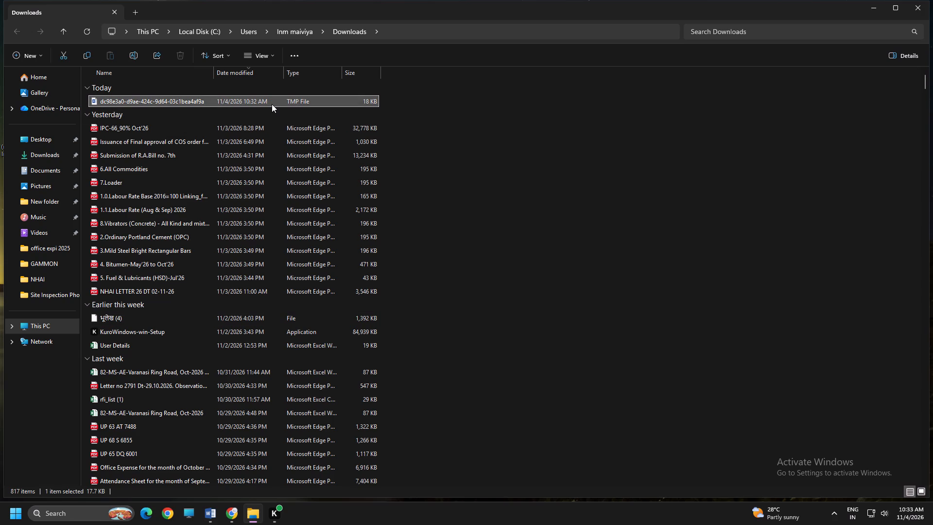
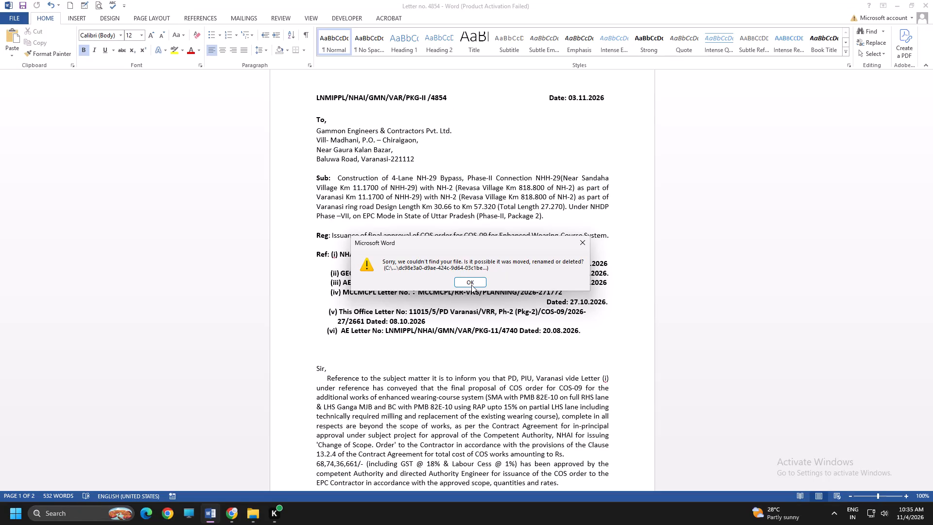
Open the Word document Draft Reply of VIP Letter from the Downloads folder and enable editing for it.
{"action": "left_click", "coordinate": [472, 285]}
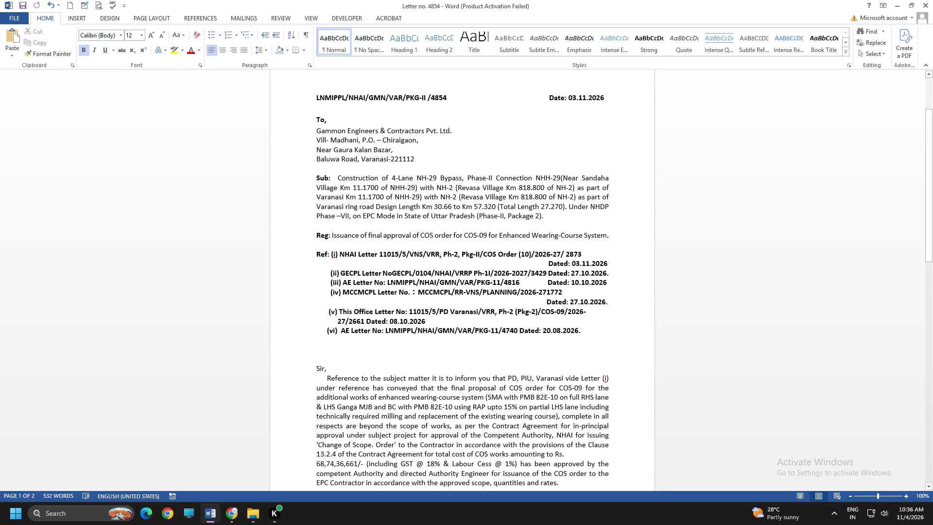
{"action": "left_click", "coordinate": [897, 8]}
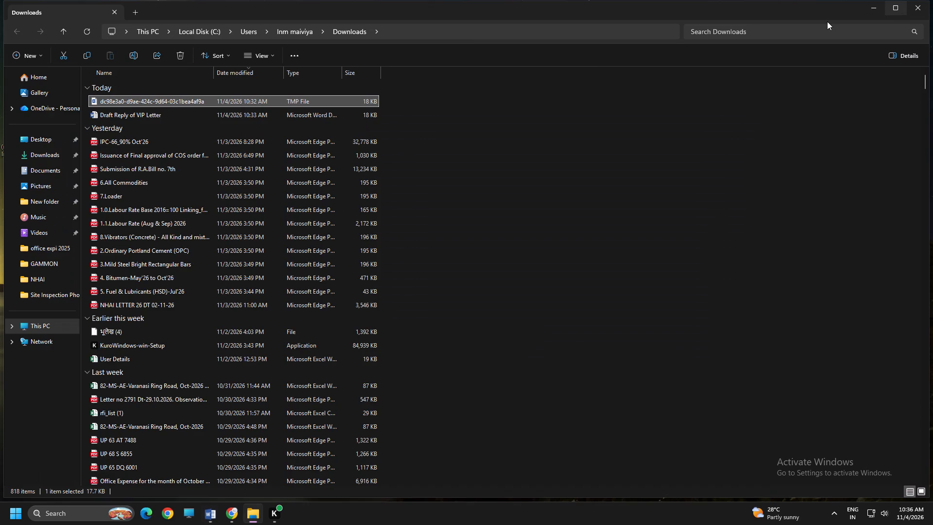
{"action": "double_click", "coordinate": [241, 113]}
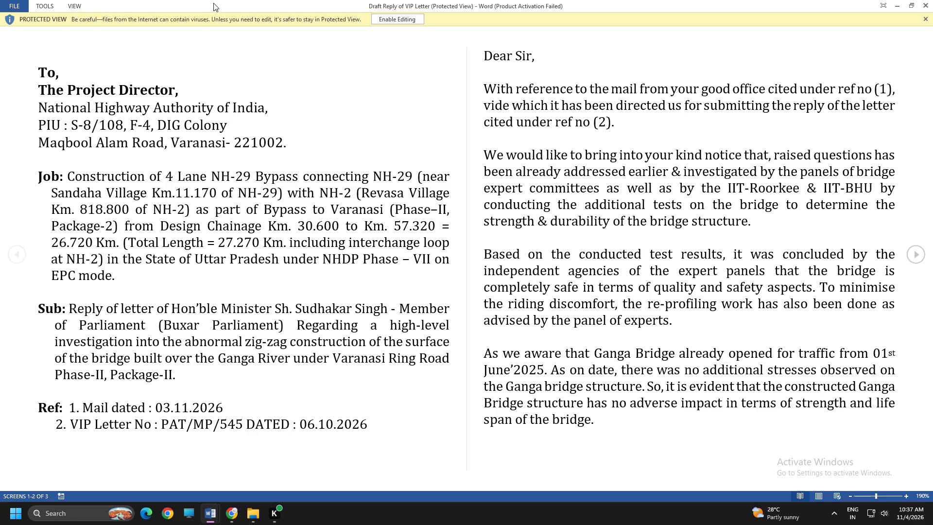
{"action": "left_click", "coordinate": [380, 15]}
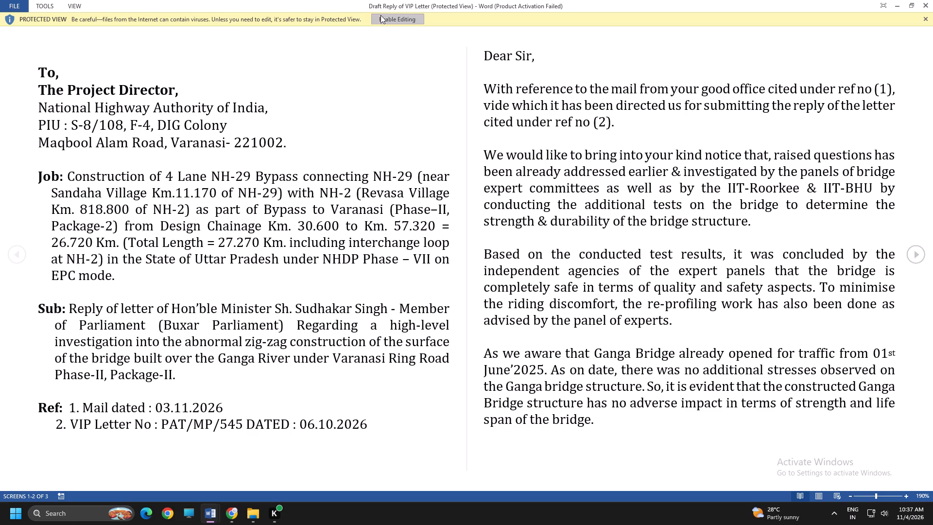
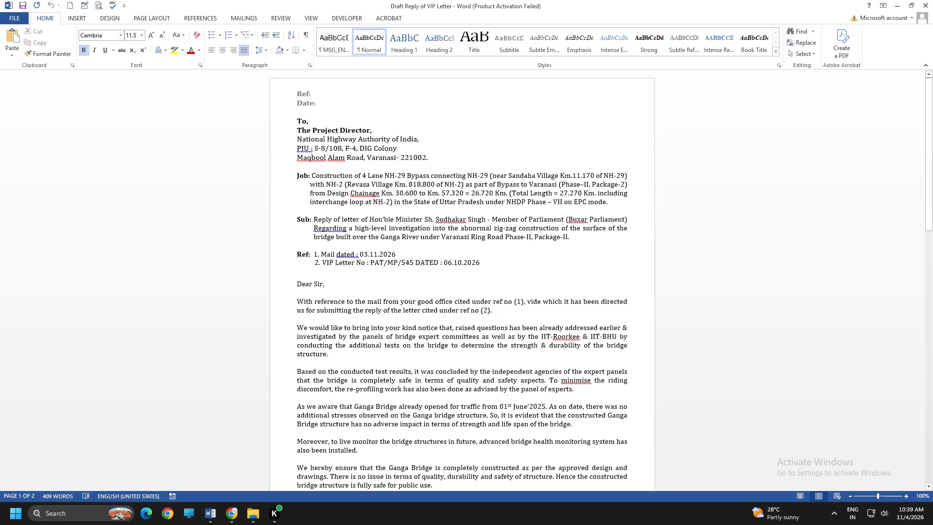
Change the mail date in the first Ref line to 02.11.2026 and save the document.
{"action": "left_click", "coordinate": [366, 253]}
{"action": "key", "text": "BackSpace"}
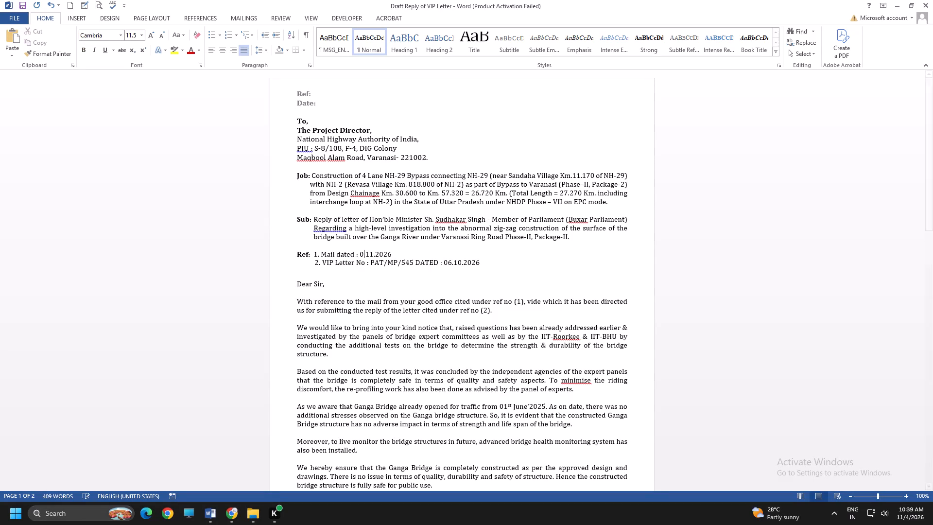
{"action": "key", "text": "2"}
{"action": "left_click", "coordinate": [21, 4]}
Look over the whole letter, from the reference lines through the signature block and the second page.
{"action": "scroll", "coordinate": [370, 150], "scroll_direction": "down", "scroll_amount": 2}
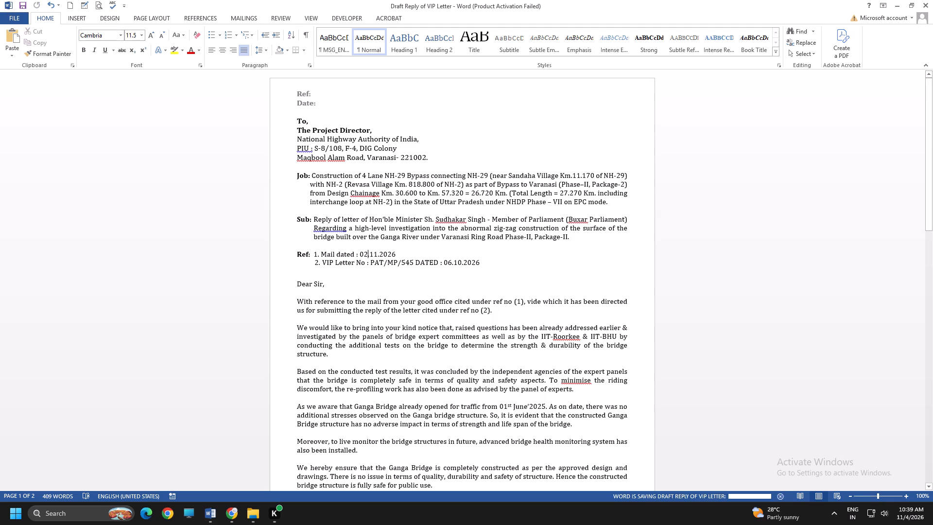
{"action": "scroll", "coordinate": [395, 209], "scroll_direction": "down", "scroll_amount": 11}
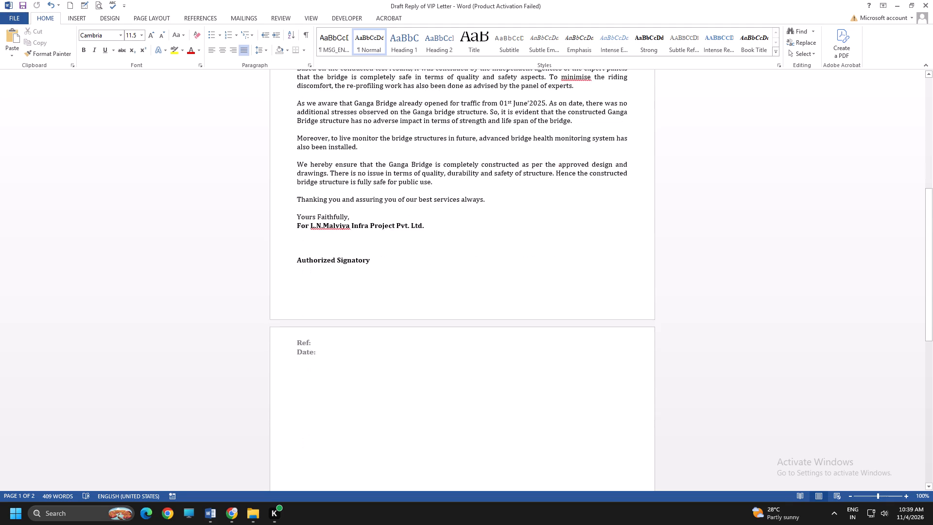
{"action": "scroll", "coordinate": [395, 211], "scroll_direction": "down", "scroll_amount": 17}
{"action": "scroll", "coordinate": [395, 209], "scroll_direction": "up", "scroll_amount": 17}
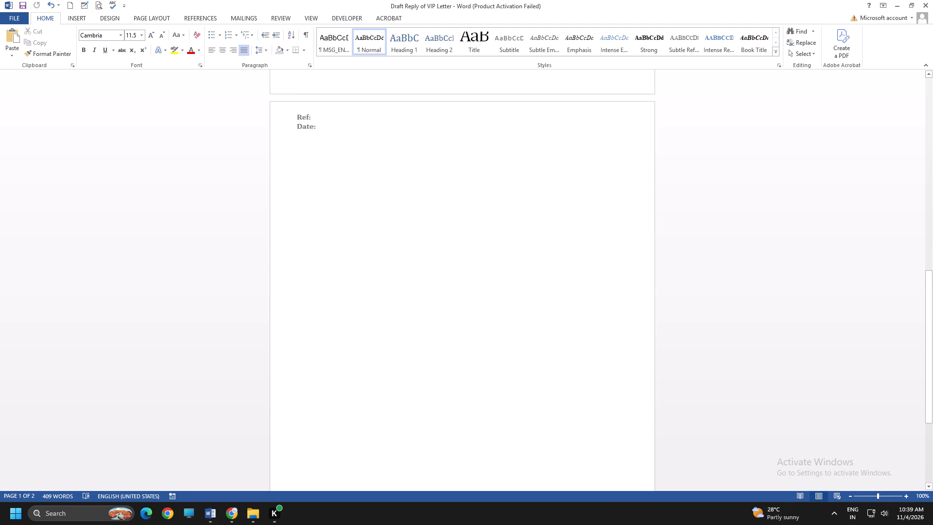
{"action": "scroll", "coordinate": [396, 207], "scroll_direction": "up", "scroll_amount": 18}
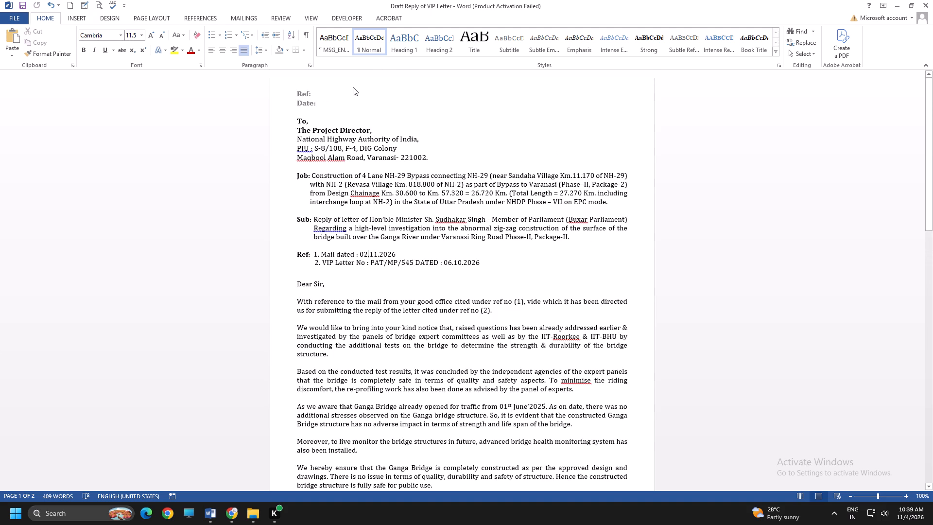
Print one copy of only page 1 of the letter on the HP Ink Tank 310 series printer.
{"action": "key", "text": "ctrl+p"}
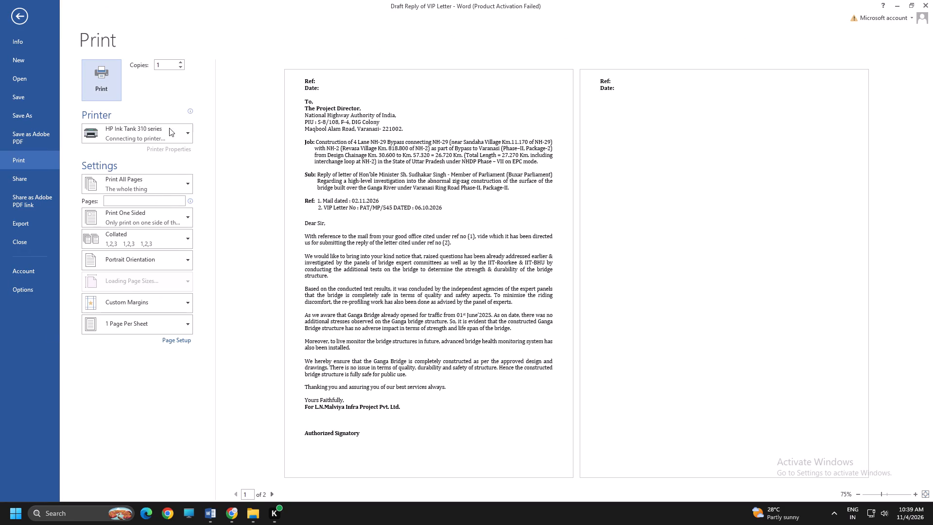
{"action": "left_click", "coordinate": [154, 200]}
{"action": "key", "text": "1"}
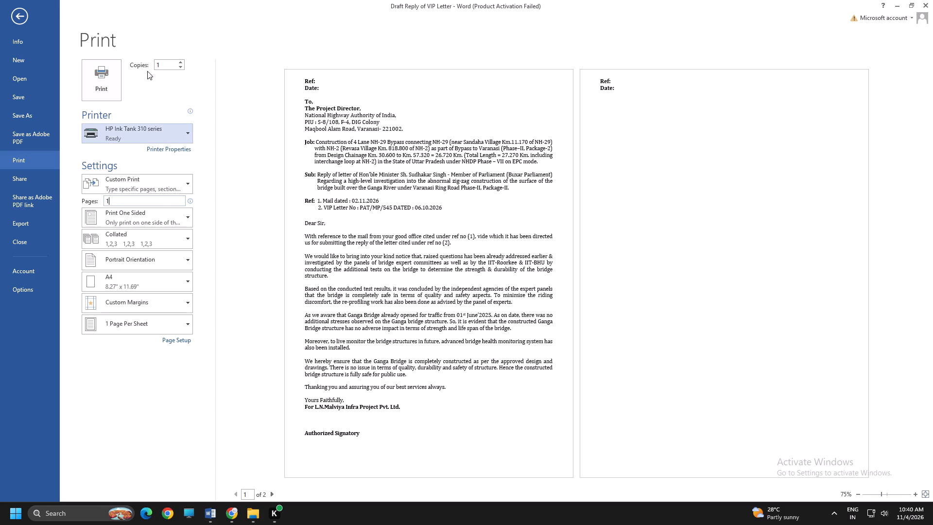
{"action": "left_click", "coordinate": [105, 77]}
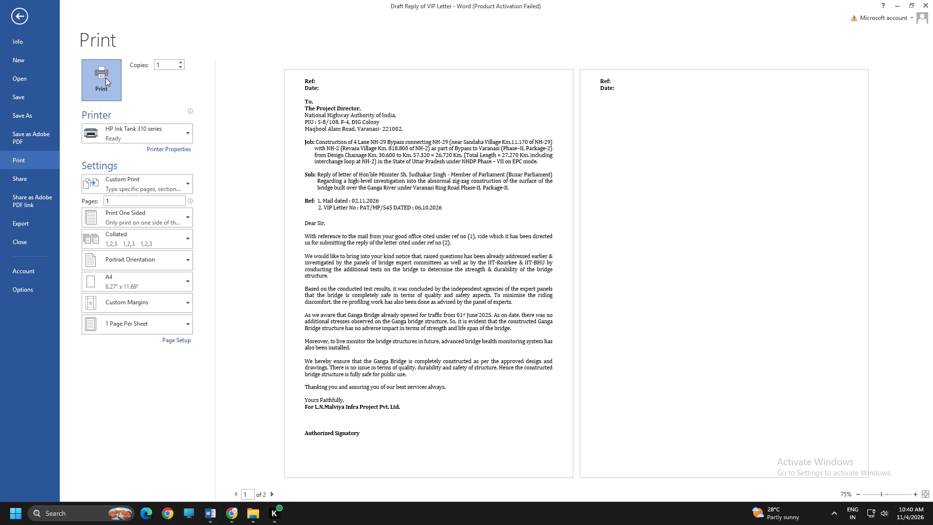
{"action": "left_click", "coordinate": [105, 78]}
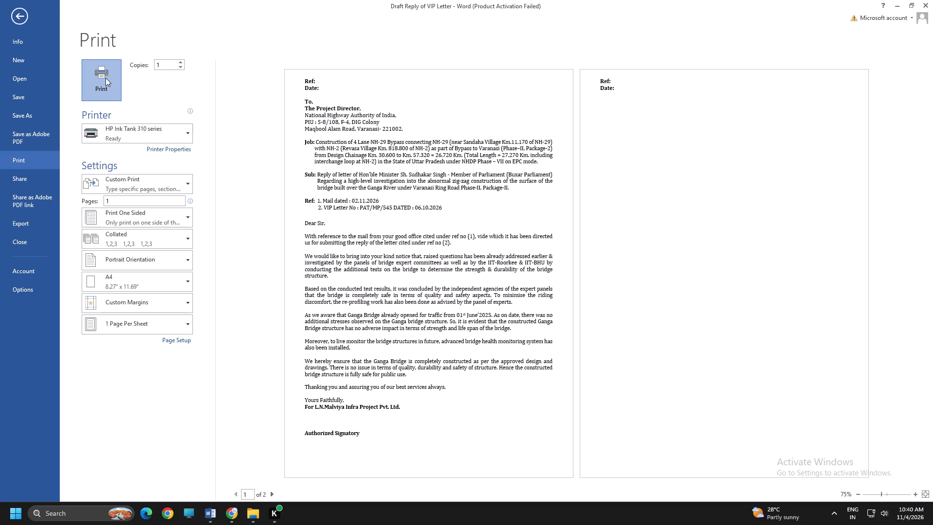
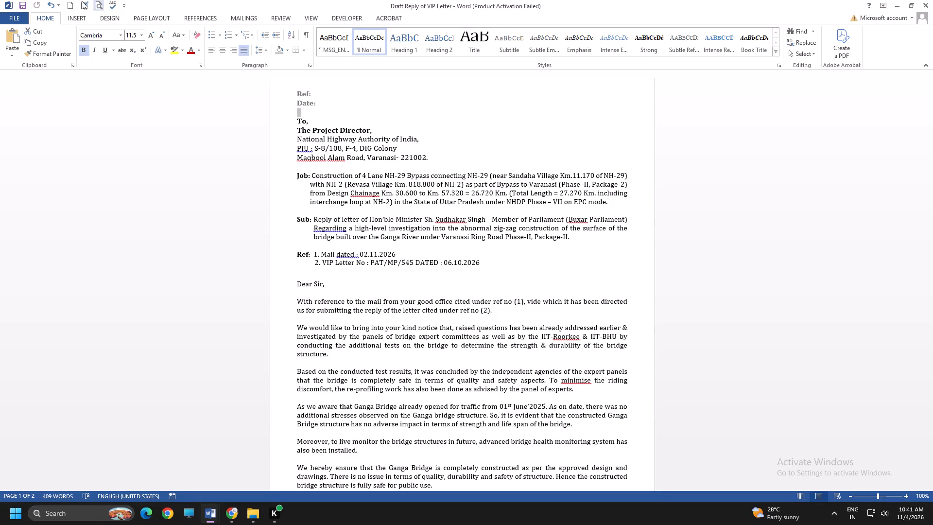
Remove the space before the colon after PIU in the recipient's address.
{"action": "left_click", "coordinate": [387, 260]}
{"action": "left_click", "coordinate": [355, 112]}
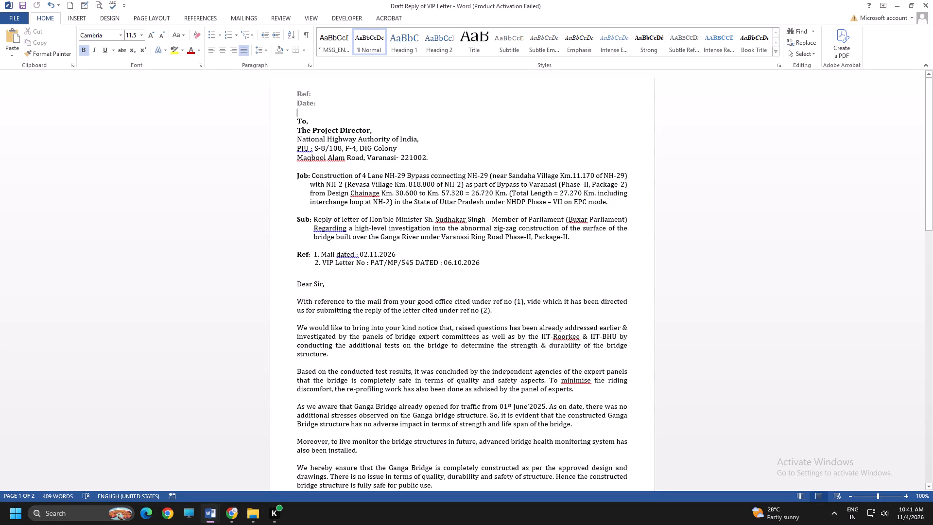
{"action": "left_click", "coordinate": [311, 147]}
{"action": "key", "text": "BackSpace"}
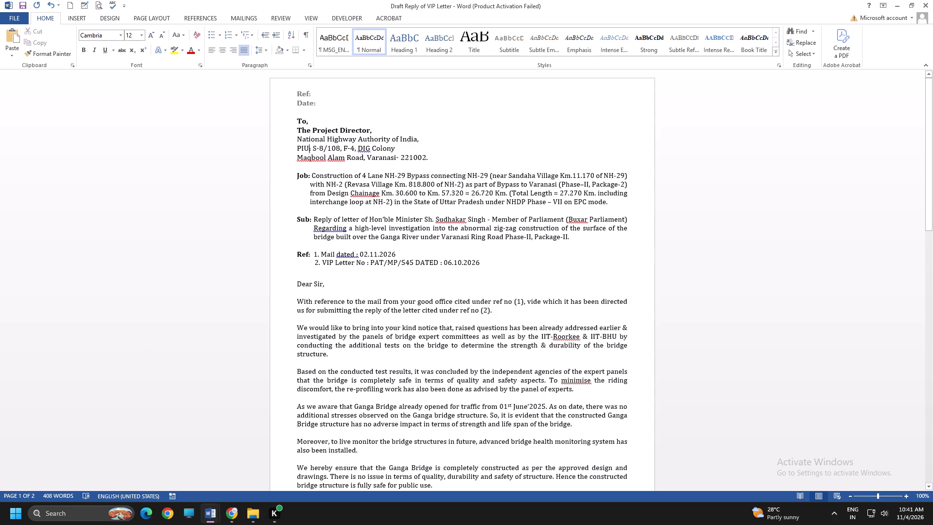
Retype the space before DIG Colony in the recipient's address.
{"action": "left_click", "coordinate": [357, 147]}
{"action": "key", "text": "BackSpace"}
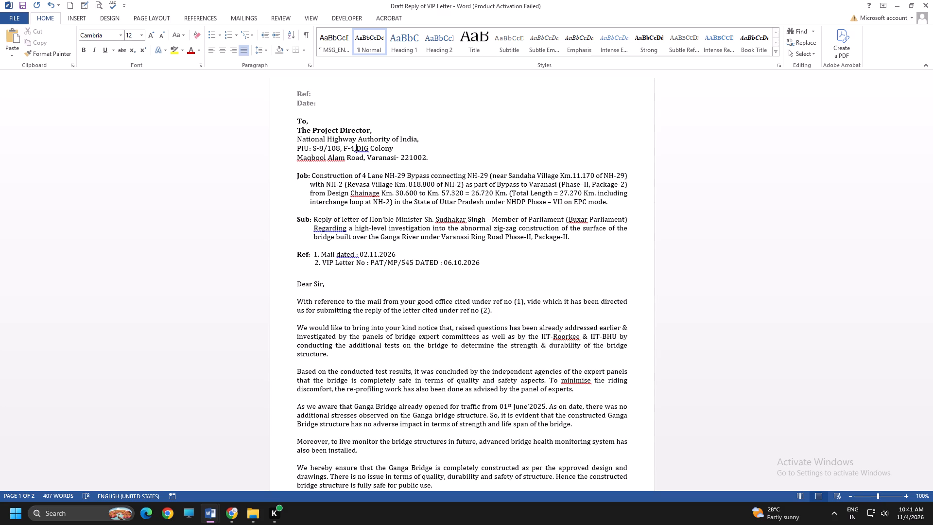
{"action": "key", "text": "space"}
{"action": "left_click", "coordinate": [395, 158]}
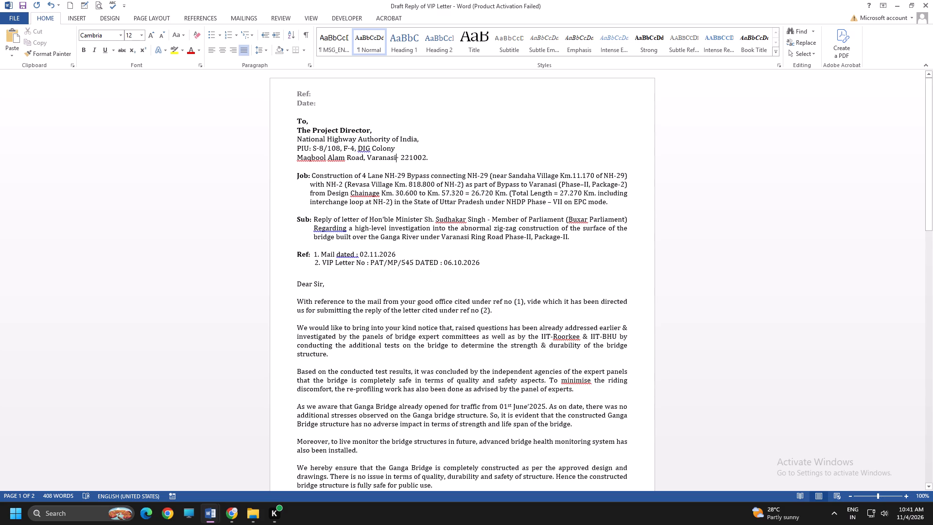
{"action": "left_click_drag", "start_coordinate": [297, 158], "coordinate": [339, 159]}
{"action": "right_click", "coordinate": [339, 159]}
{"action": "left_click", "coordinate": [383, 218]}
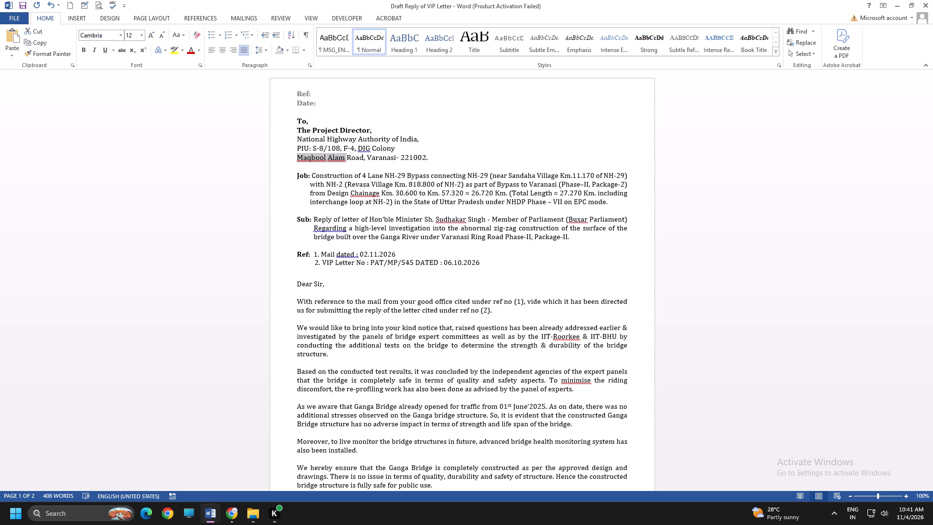
{"action": "left_click_drag", "start_coordinate": [345, 159], "coordinate": [341, 159]}
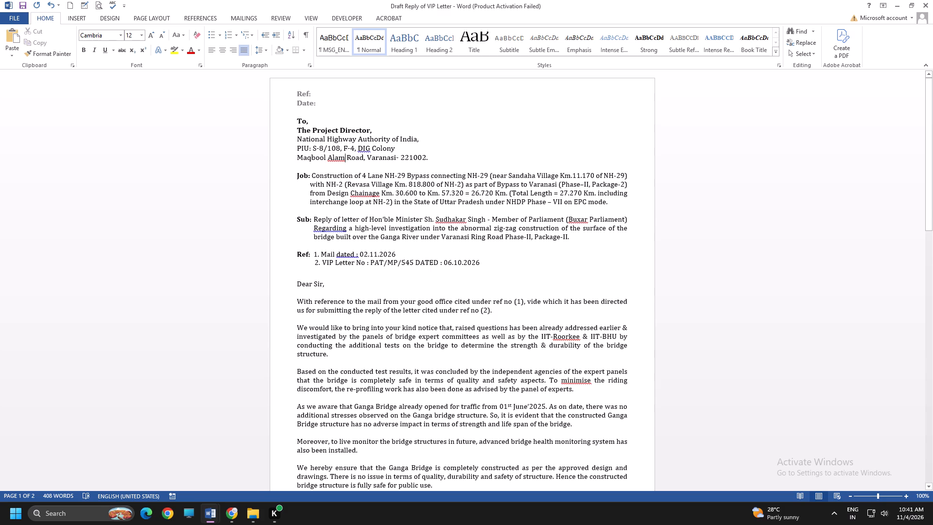
{"action": "left_click_drag", "start_coordinate": [341, 159], "coordinate": [328, 155]}
{"action": "right_click", "coordinate": [328, 155]}
{"action": "left_click", "coordinate": [354, 227]}
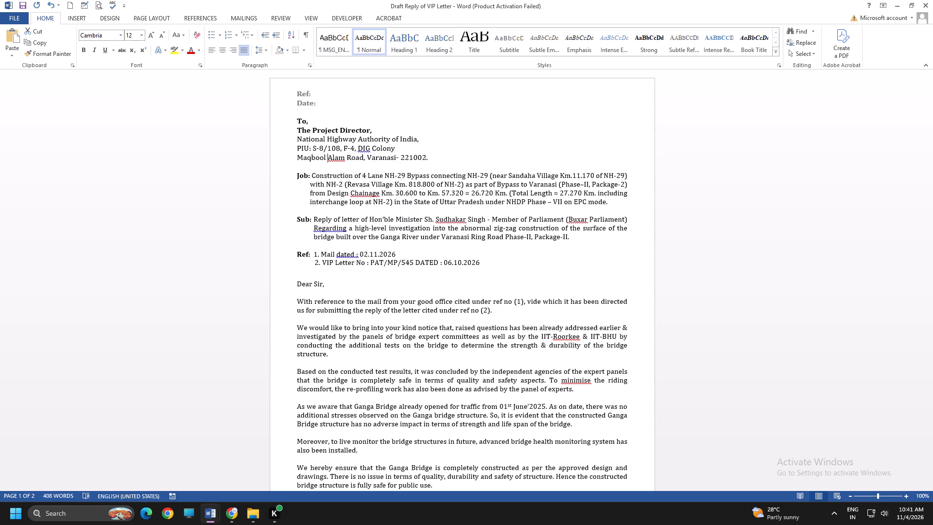
Ignore all spelling flags for the word Chainage in the Job paragraph.
{"action": "left_click_drag", "start_coordinate": [378, 192], "coordinate": [356, 192]}
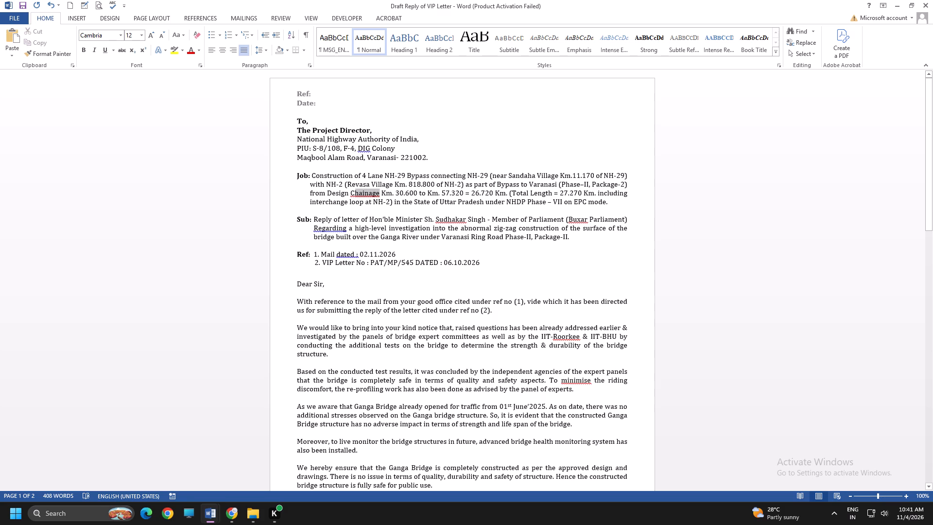
{"action": "left_click_drag", "start_coordinate": [356, 192], "coordinate": [352, 191]}
{"action": "right_click", "coordinate": [352, 191]}
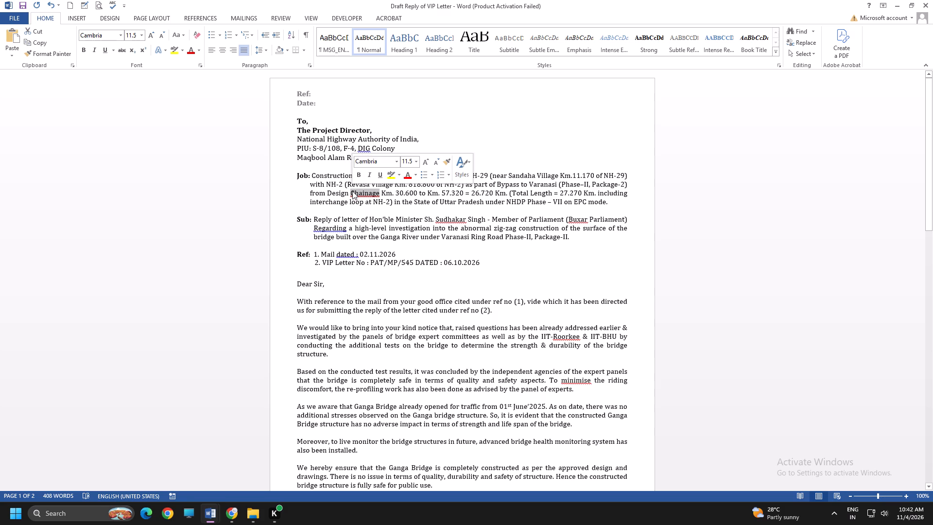
{"action": "left_click", "coordinate": [407, 226]}
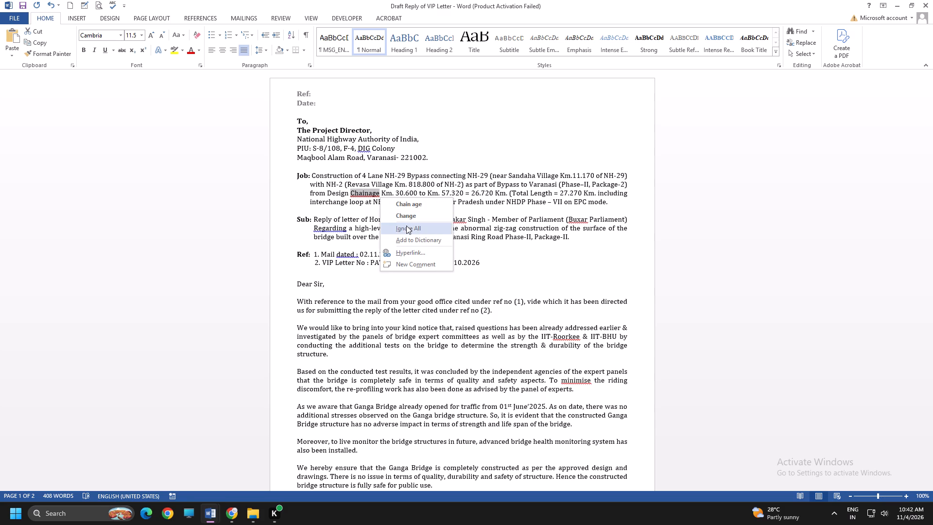
Ignore all spelling flags for Sudhakar and Buxar in the Sub paragraph.
{"action": "left_click_drag", "start_coordinate": [464, 219], "coordinate": [465, 218]}
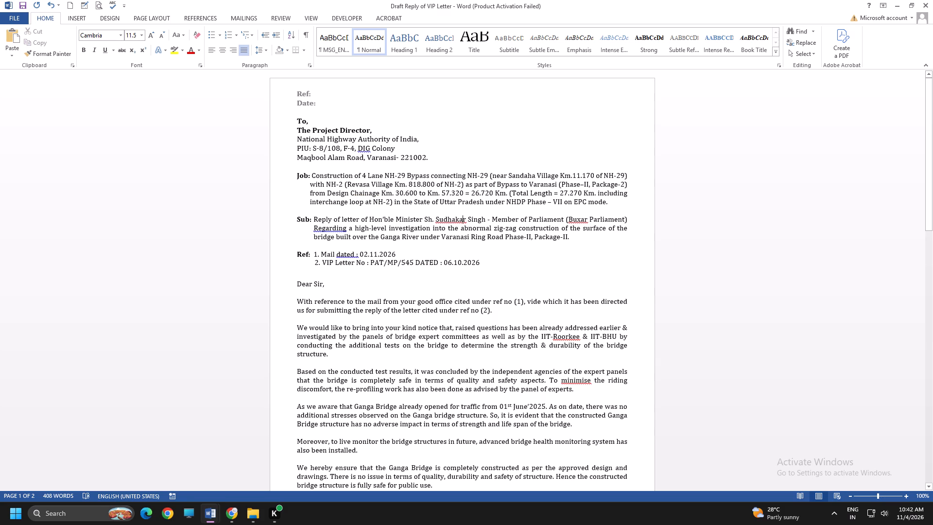
{"action": "left_click_drag", "start_coordinate": [465, 218], "coordinate": [439, 216]}
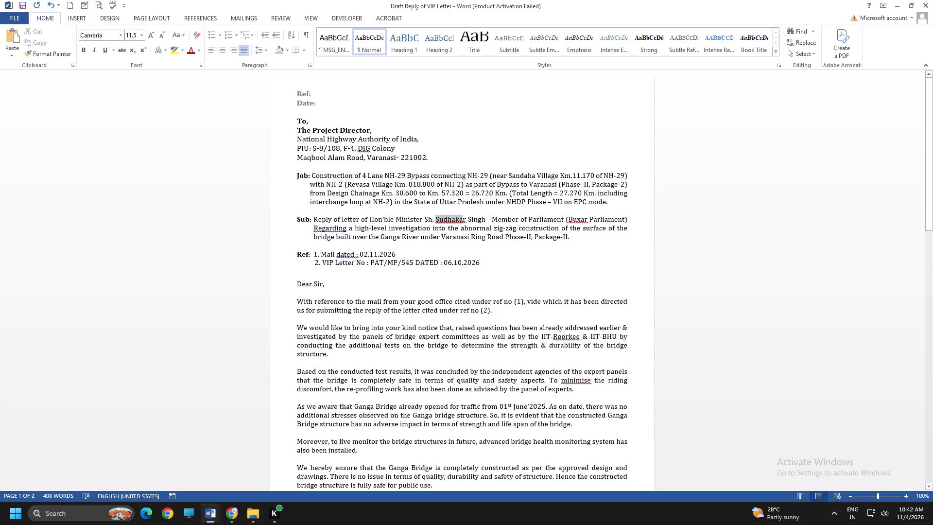
{"action": "left_click_drag", "start_coordinate": [439, 216], "coordinate": [437, 216]}
{"action": "right_click", "coordinate": [437, 216]}
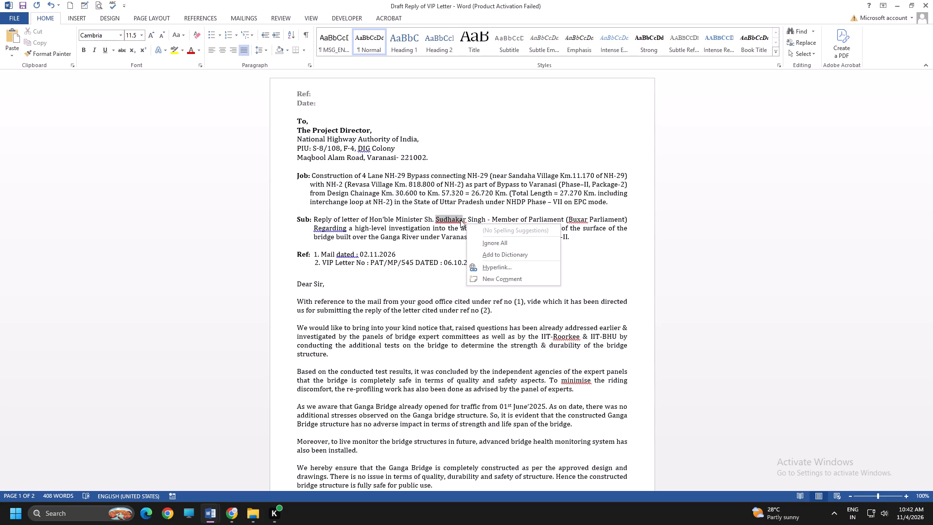
{"action": "left_click", "coordinate": [488, 242]}
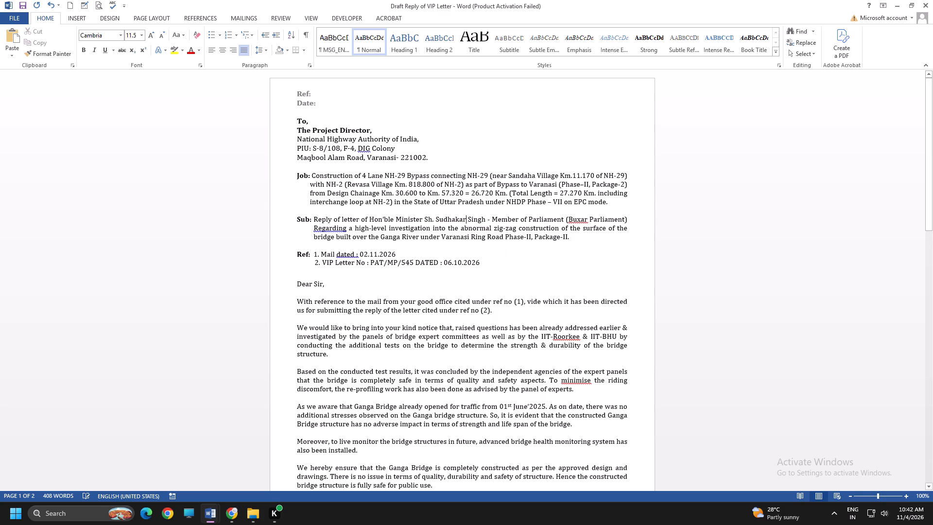
{"action": "left_click", "coordinate": [497, 200]}
{"action": "left_click_drag", "start_coordinate": [586, 220], "coordinate": [567, 221]}
{"action": "right_click", "coordinate": [567, 221]}
{"action": "left_click", "coordinate": [612, 276]}
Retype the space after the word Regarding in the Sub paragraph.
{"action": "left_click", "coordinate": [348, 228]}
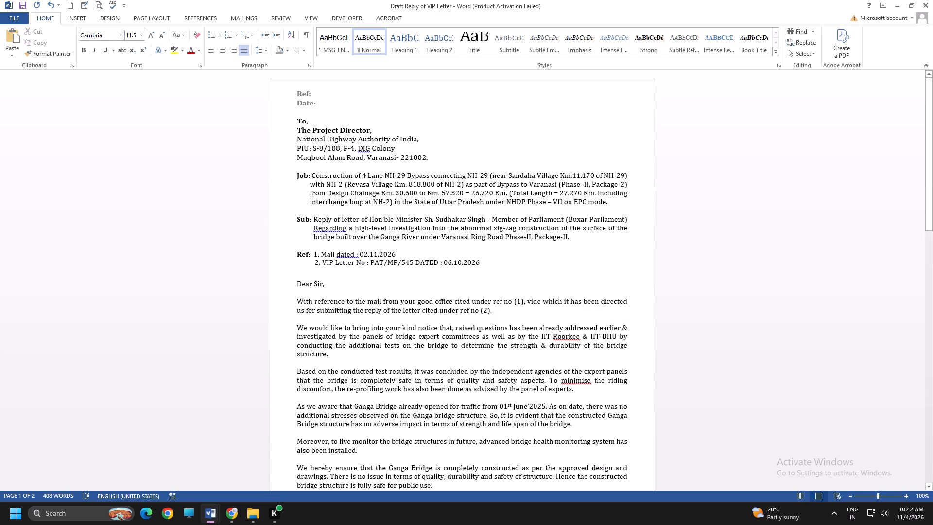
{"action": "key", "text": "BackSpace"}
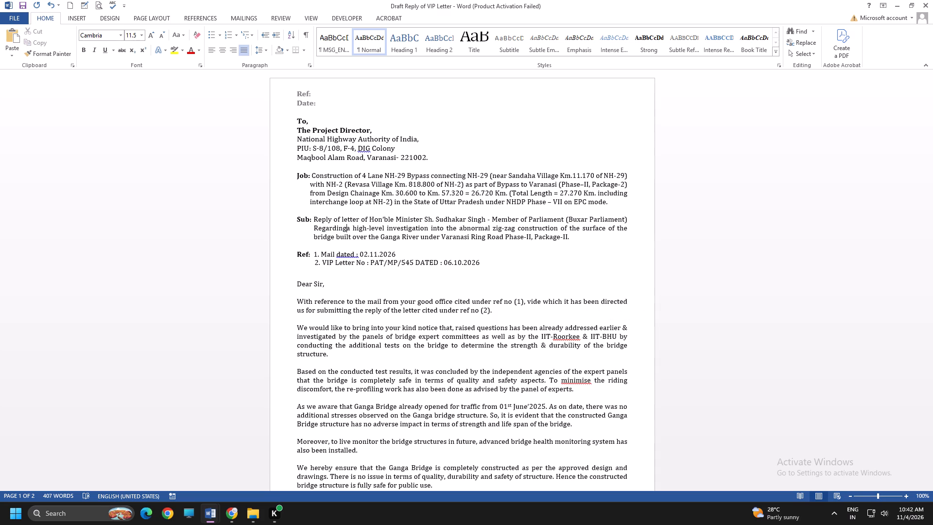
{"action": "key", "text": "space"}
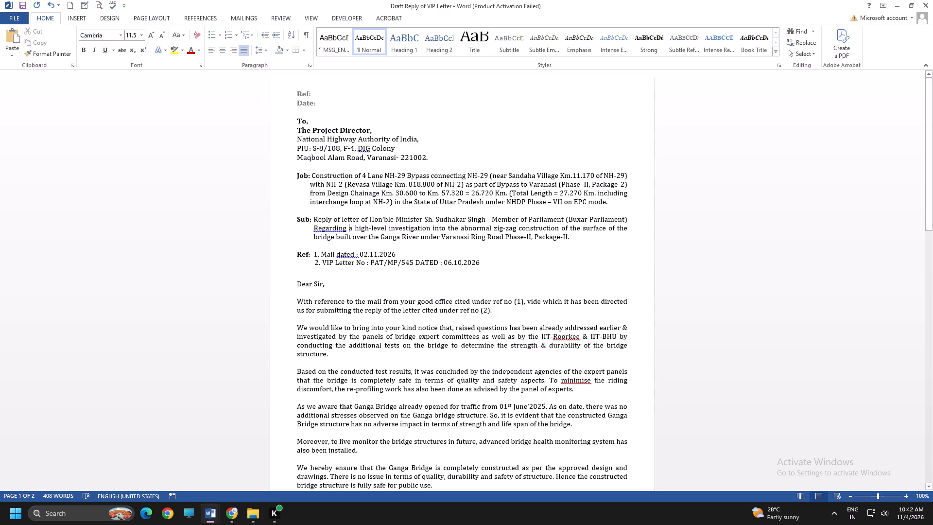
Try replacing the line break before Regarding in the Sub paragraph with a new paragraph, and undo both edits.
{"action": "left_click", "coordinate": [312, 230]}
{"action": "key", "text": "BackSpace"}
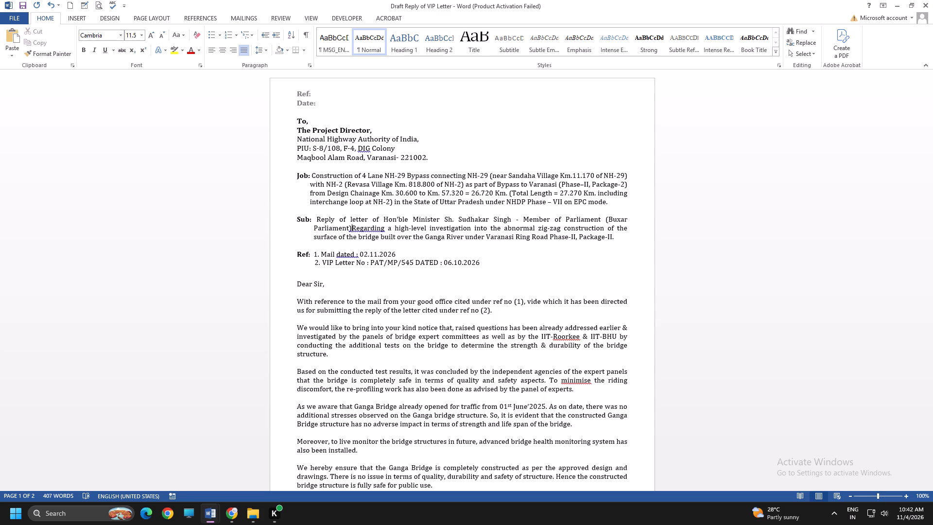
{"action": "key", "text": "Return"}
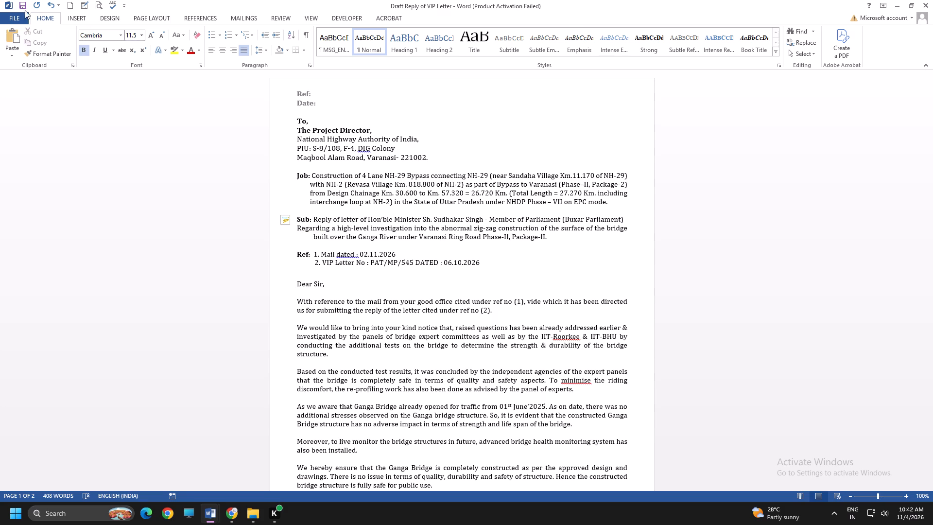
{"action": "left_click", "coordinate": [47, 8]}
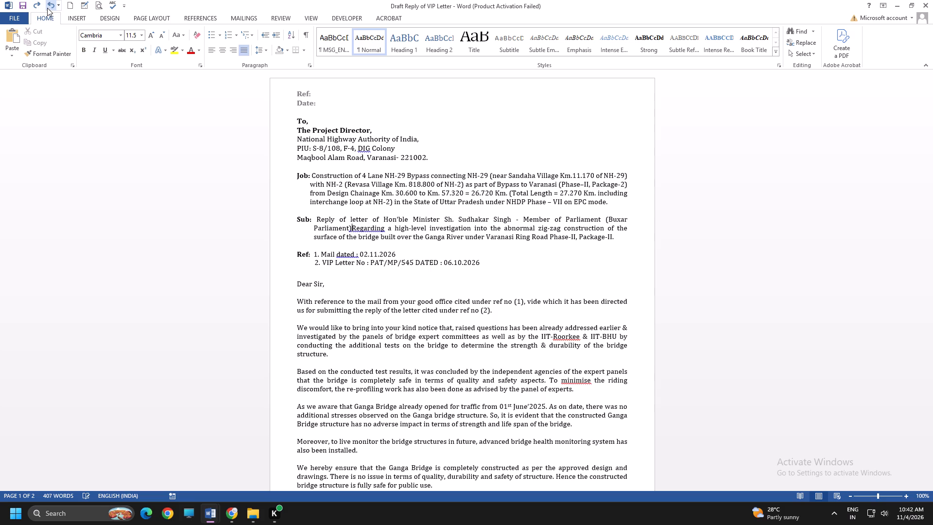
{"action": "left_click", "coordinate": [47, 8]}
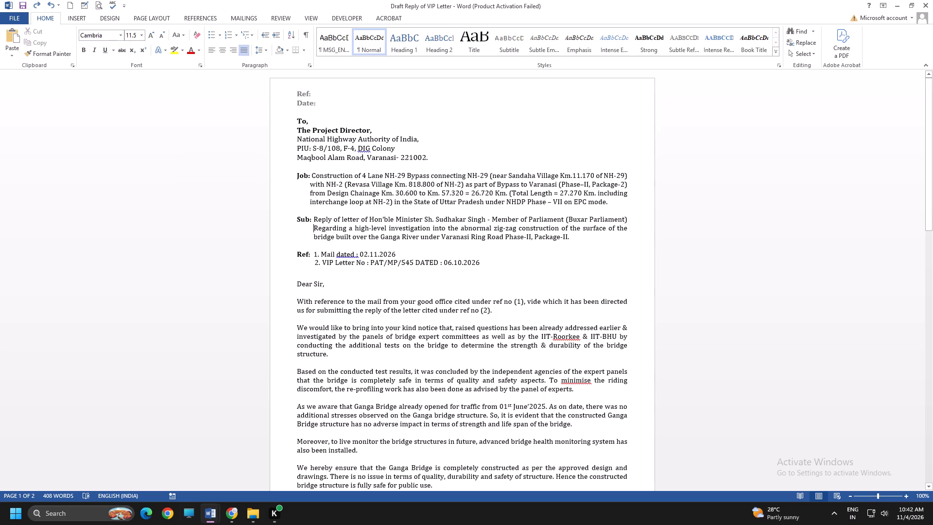
Remove the space before the colon after Mail dated in the first Ref line.
{"action": "left_click_drag", "start_coordinate": [358, 254], "coordinate": [365, 253]}
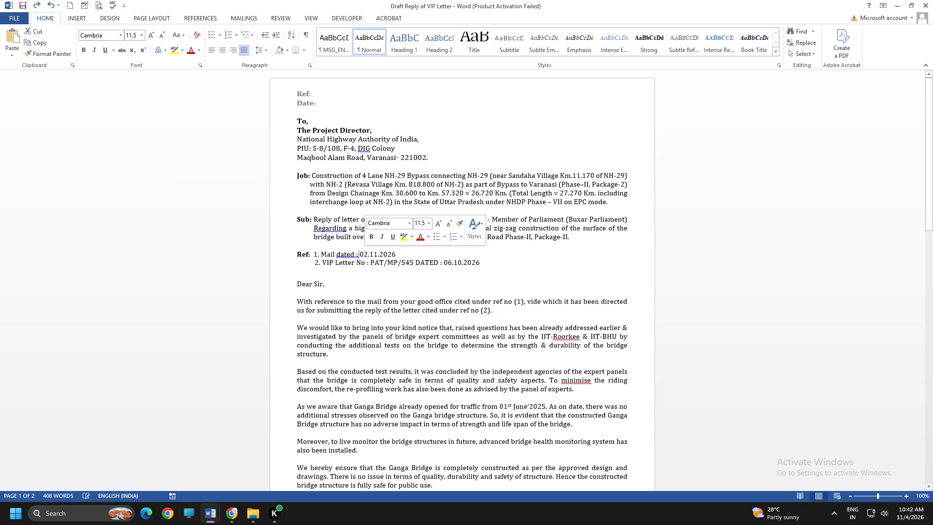
{"action": "key", "text": "Left"}
{"action": "key", "text": "Left"}
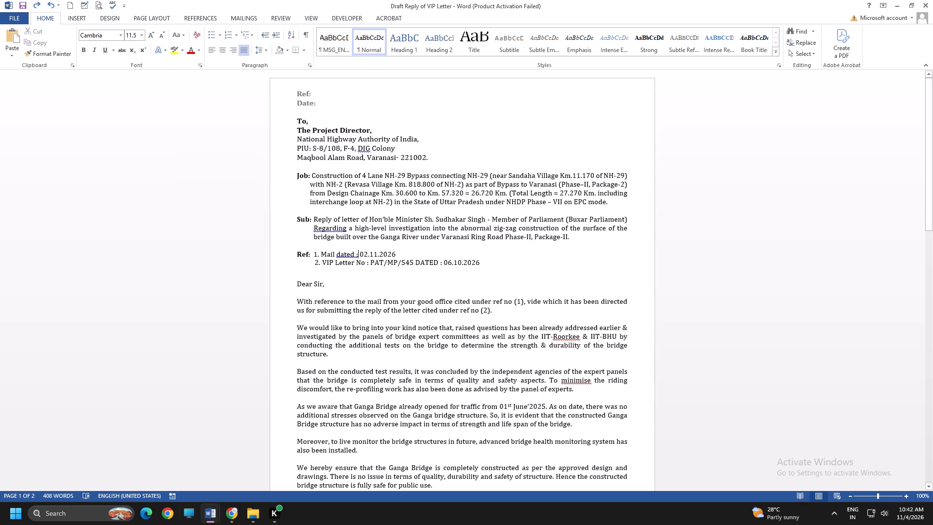
{"action": "key", "text": "BackSpace"}
Capitalize dated in the first Ref line so it reads Mail Dated.
{"action": "left_click", "coordinate": [520, 265]}
{"action": "scroll", "coordinate": [459, 268], "scroll_direction": "down", "scroll_amount": 4}
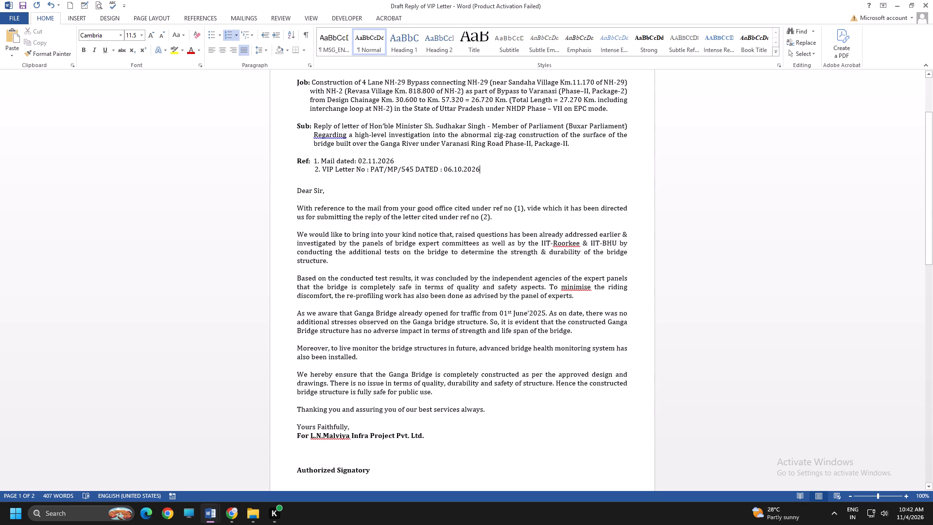
{"action": "scroll", "coordinate": [458, 266], "scroll_direction": "down", "scroll_amount": 2}
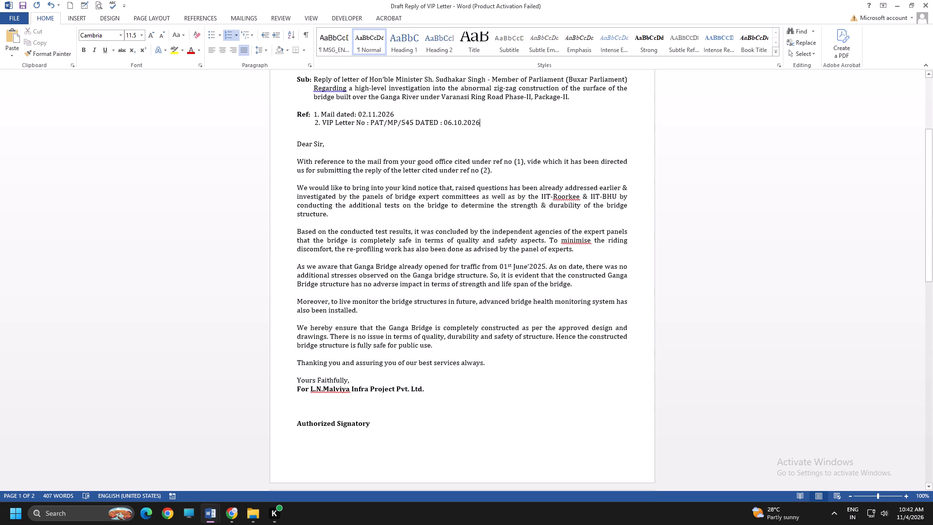
{"action": "scroll", "coordinate": [378, 148], "scroll_direction": "up", "scroll_amount": 2}
{"action": "left_click", "coordinate": [340, 162]}
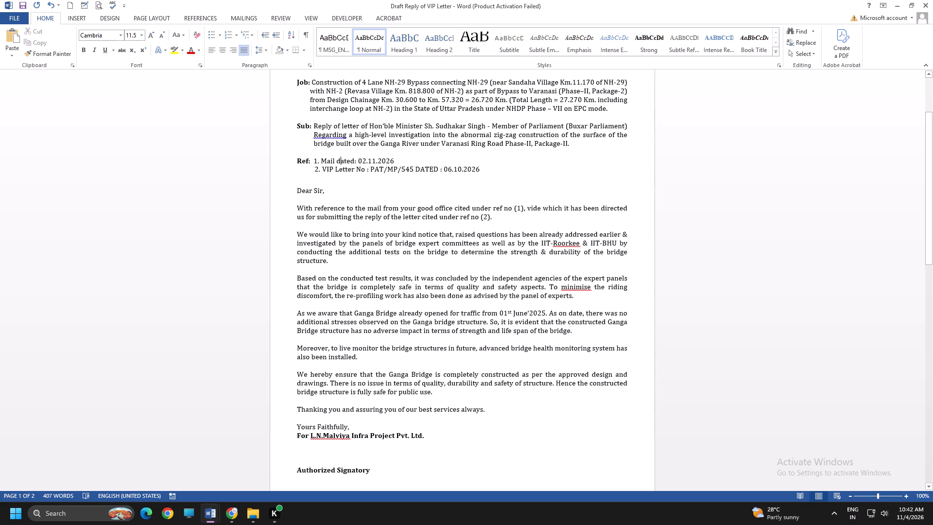
{"action": "key", "text": "BackSpace"}
{"action": "key", "text": "d"}
Ignore all spelling flags on the words Roorkee and minimise in the letter body.
{"action": "left_click_drag", "start_coordinate": [579, 244], "coordinate": [556, 243]}
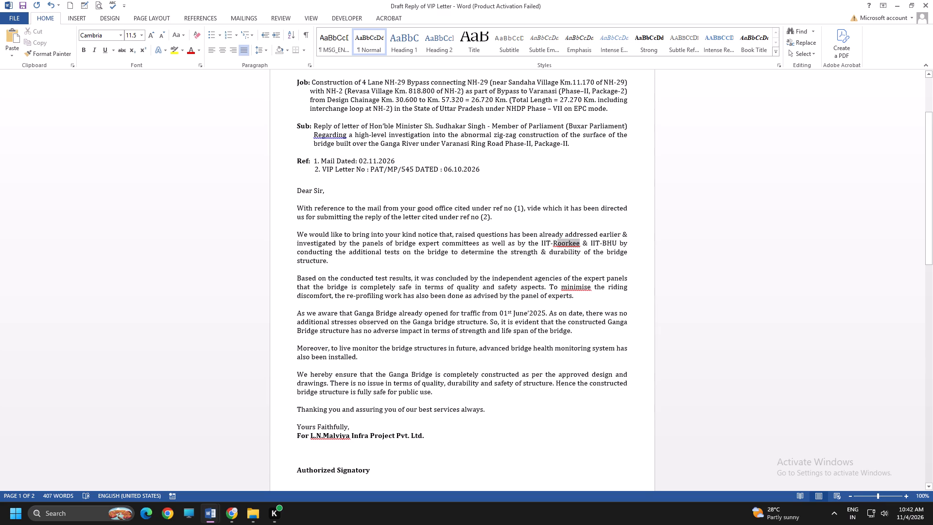
{"action": "left_click_drag", "start_coordinate": [556, 243], "coordinate": [554, 243]}
{"action": "right_click", "coordinate": [554, 243]}
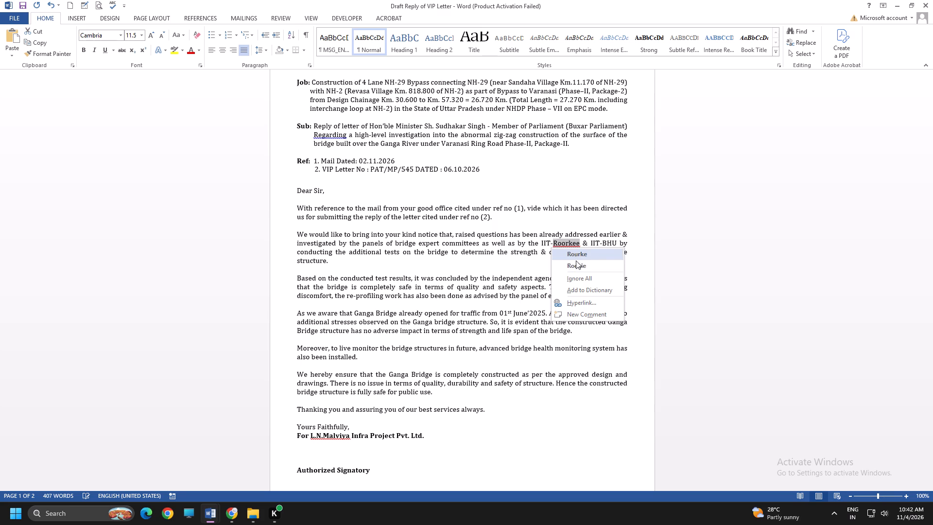
{"action": "left_click", "coordinate": [580, 277]}
{"action": "left_click_drag", "start_coordinate": [589, 288], "coordinate": [562, 285]}
{"action": "right_click", "coordinate": [563, 285]}
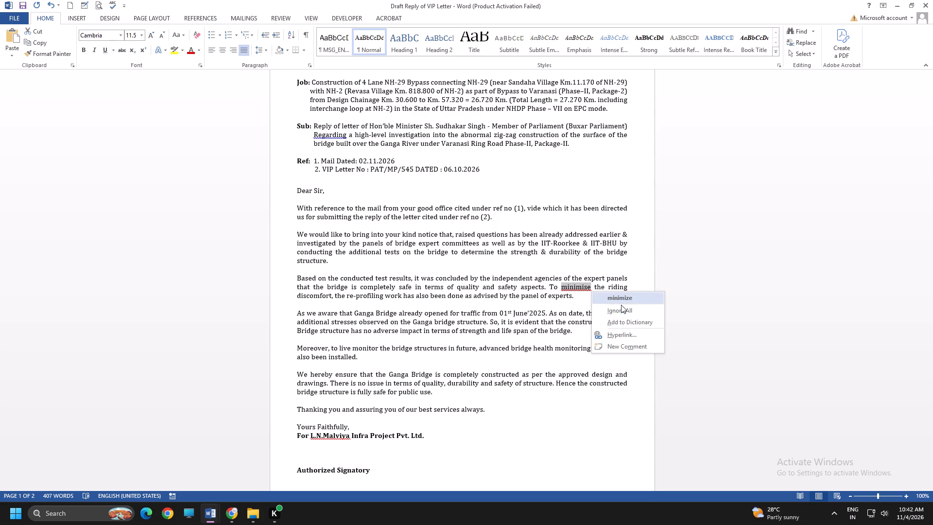
{"action": "left_click", "coordinate": [630, 309]}
Ignore the spelling flag on L.N.Malviya in the company name of the closing block.
{"action": "scroll", "coordinate": [576, 298], "scroll_direction": "down", "scroll_amount": 2}
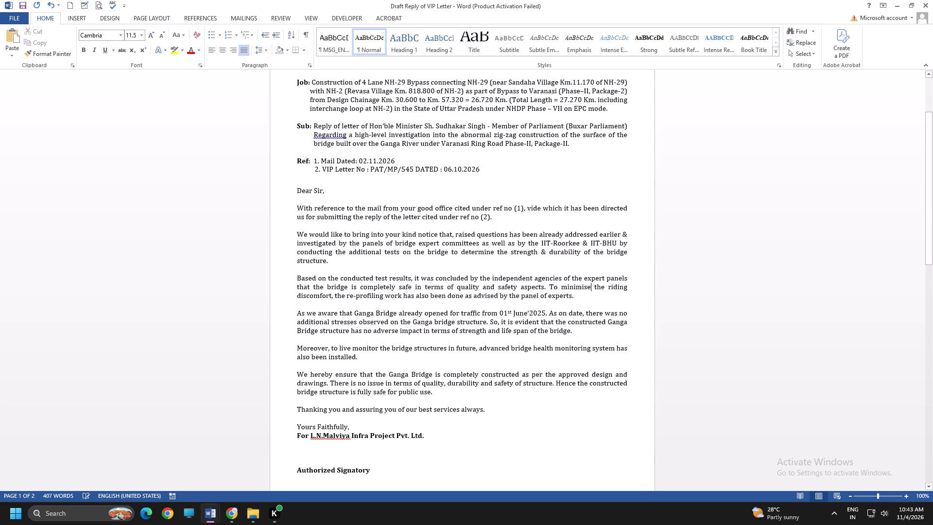
{"action": "scroll", "coordinate": [512, 299], "scroll_direction": "down", "scroll_amount": 3}
{"action": "left_click_drag", "start_coordinate": [349, 318], "coordinate": [311, 317]}
{"action": "right_click", "coordinate": [311, 317]}
{"action": "left_click", "coordinate": [347, 342]}
Look over the corrected letter from its closing block back to the address, and save it.
{"action": "scroll", "coordinate": [388, 316], "scroll_direction": "down", "scroll_amount": 4}
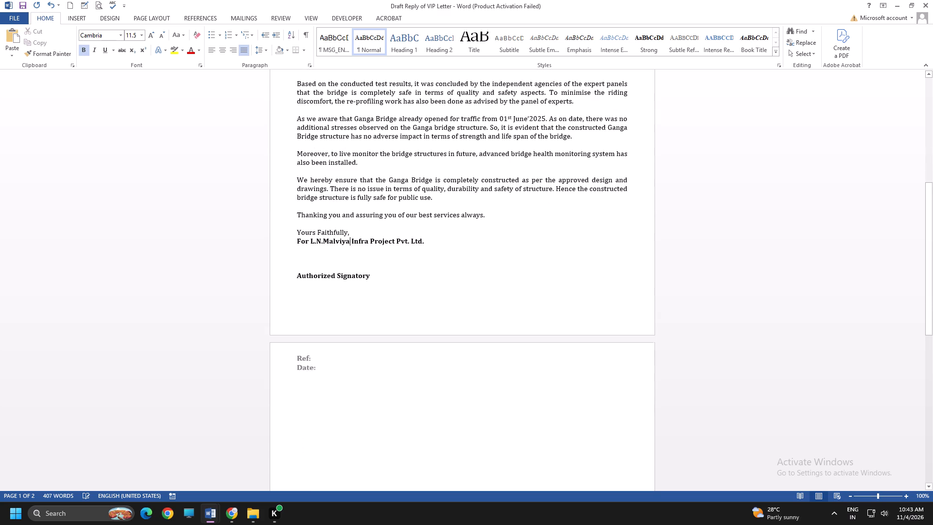
{"action": "scroll", "coordinate": [330, 350], "scroll_direction": "down", "scroll_amount": 9}
{"action": "scroll", "coordinate": [334, 344], "scroll_direction": "up", "scroll_amount": 20}
{"action": "scroll", "coordinate": [334, 344], "scroll_direction": "up", "scroll_amount": 1}
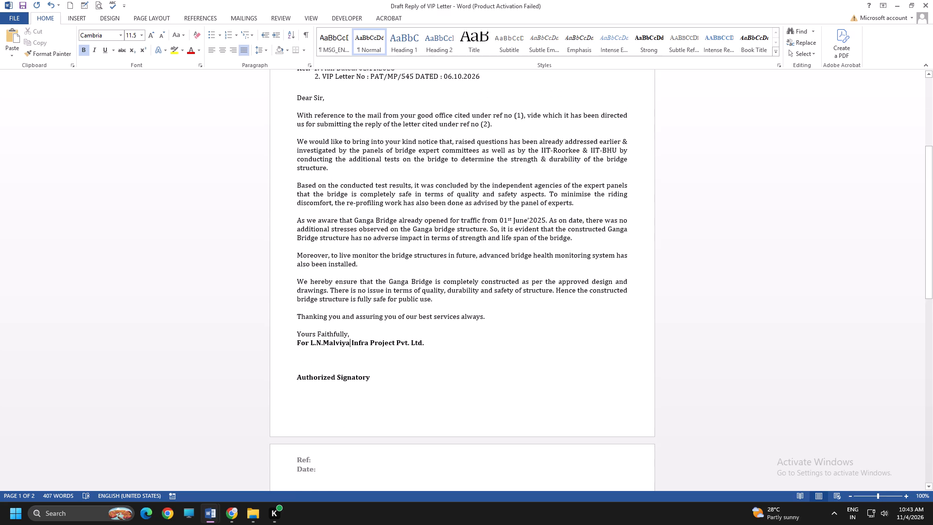
{"action": "scroll", "coordinate": [333, 325], "scroll_direction": "up", "scroll_amount": 7}
{"action": "left_click", "coordinate": [472, 135]}
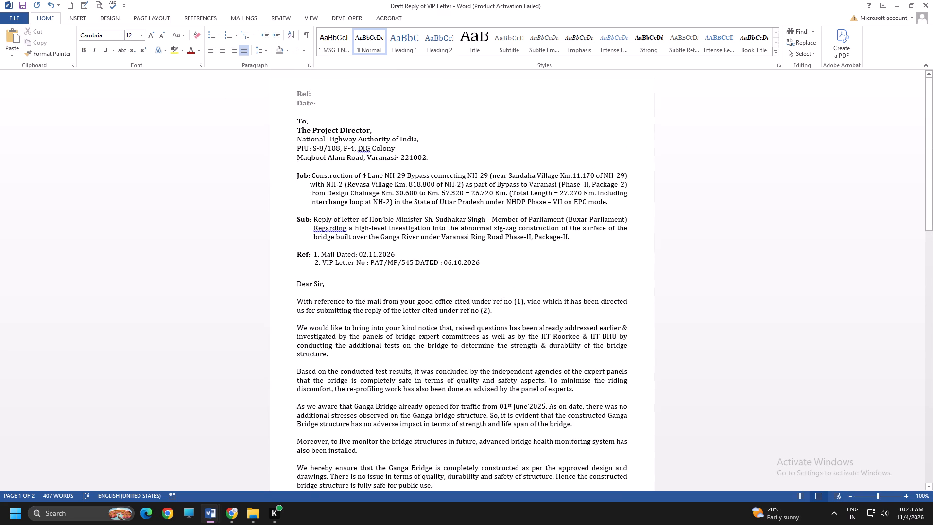
{"action": "left_click", "coordinate": [18, 5]}
{"action": "triple_click", "coordinate": [25, 2]}
Minimize the Draft Reply of VIP Letter and look through the references and body of Letter no. 4854.
{"action": "left_click", "coordinate": [897, 7]}
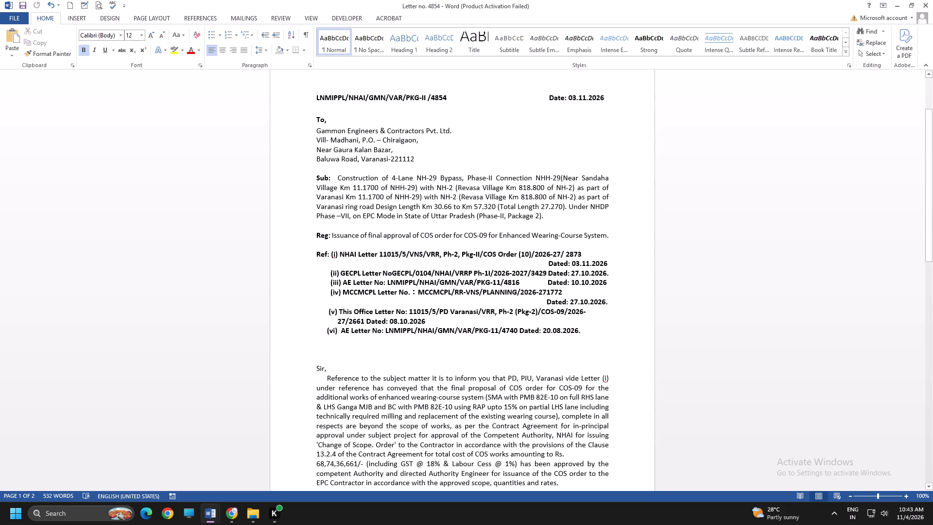
{"action": "scroll", "coordinate": [425, 269], "scroll_direction": "down", "scroll_amount": 4}
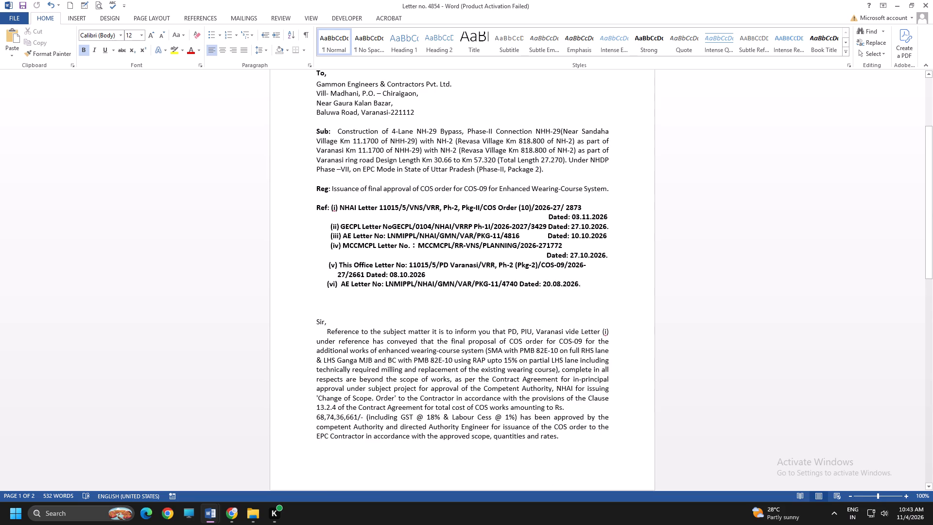
Review Letter no. 4854 from its heading and references through the COS cost summary table and copy list, and minimize the letter.
{"action": "scroll", "coordinate": [427, 263], "scroll_direction": "down", "scroll_amount": 4}
{"action": "scroll", "coordinate": [428, 260], "scroll_direction": "up", "scroll_amount": 17}
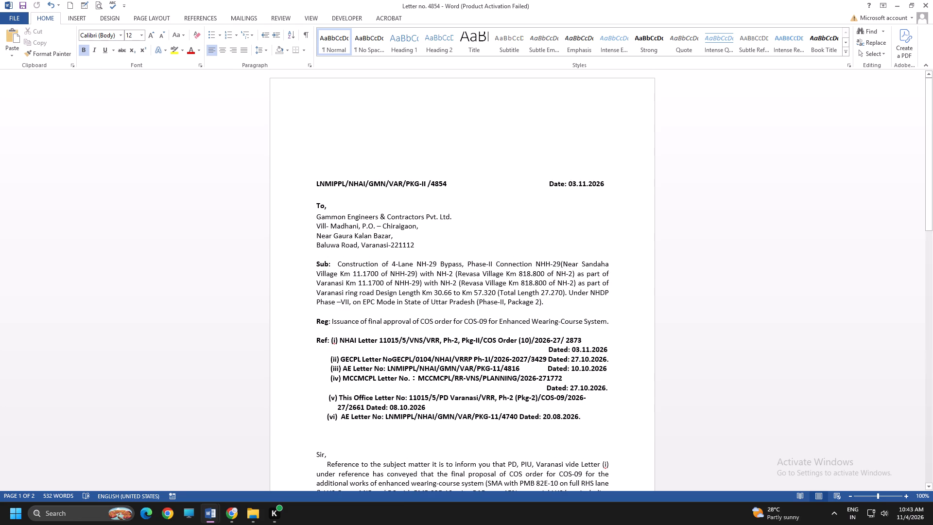
{"action": "scroll", "coordinate": [428, 241], "scroll_direction": "down", "scroll_amount": 18}
{"action": "scroll", "coordinate": [420, 265], "scroll_direction": "down", "scroll_amount": 6}
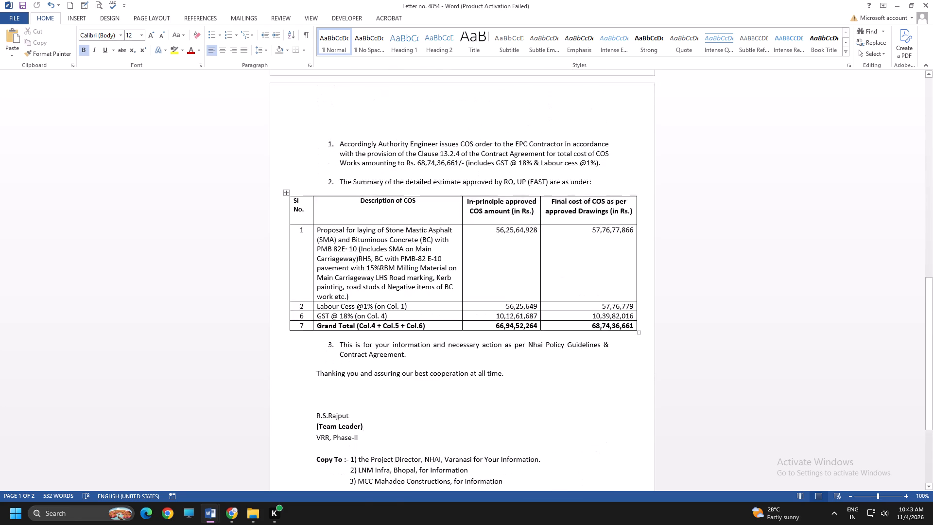
{"action": "scroll", "coordinate": [420, 265], "scroll_direction": "down", "scroll_amount": 7}
{"action": "scroll", "coordinate": [420, 265], "scroll_direction": "up", "scroll_amount": 7}
{"action": "scroll", "coordinate": [420, 265], "scroll_direction": "up", "scroll_amount": 14}
{"action": "scroll", "coordinate": [422, 261], "scroll_direction": "up", "scroll_amount": 7}
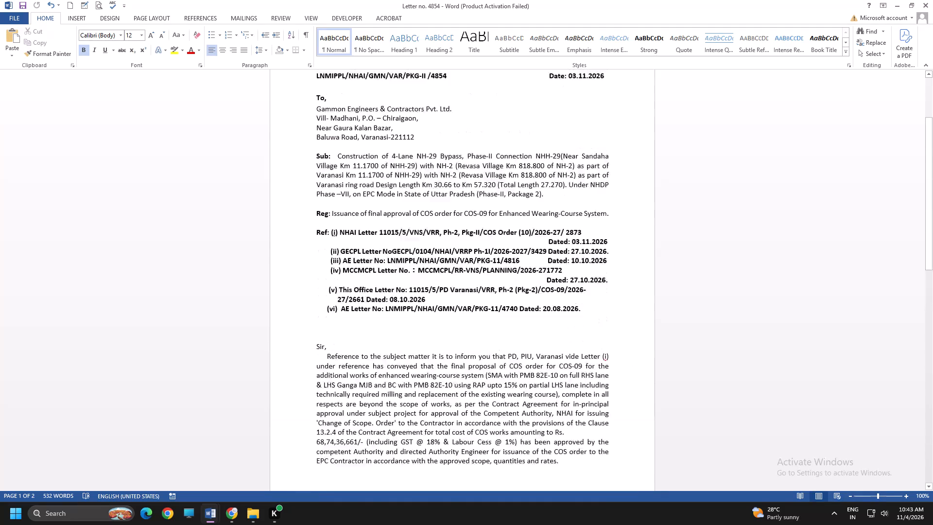
{"action": "scroll", "coordinate": [422, 261], "scroll_direction": "down", "scroll_amount": 5}
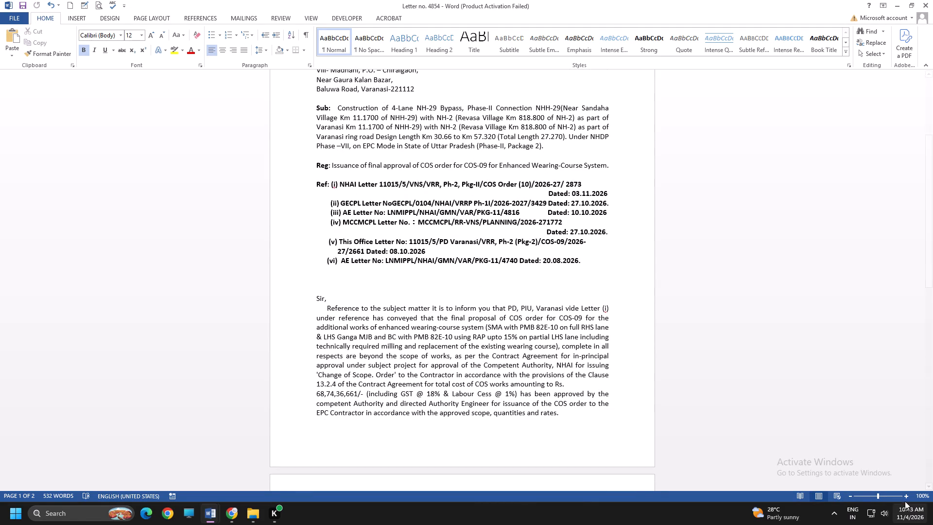
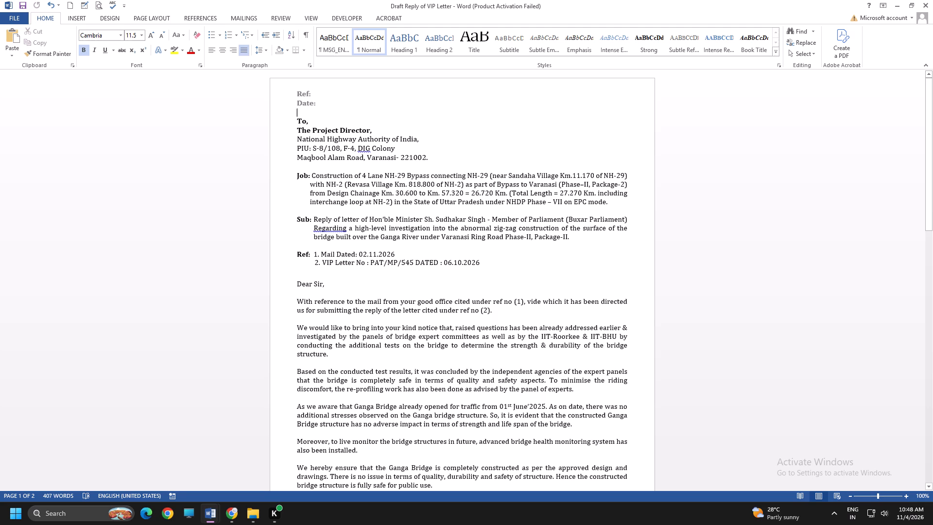
Check the Ref: and Date: header lines on both pages of the Draft Reply of VIP Letter.
{"action": "left_click", "coordinate": [314, 101]}
{"action": "left_click", "coordinate": [426, 109]}
{"action": "scroll", "coordinate": [333, 102], "scroll_direction": "up", "scroll_amount": 3}
{"action": "scroll", "coordinate": [342, 149], "scroll_direction": "down", "scroll_amount": 3}
{"action": "scroll", "coordinate": [352, 187], "scroll_direction": "down", "scroll_amount": 5}
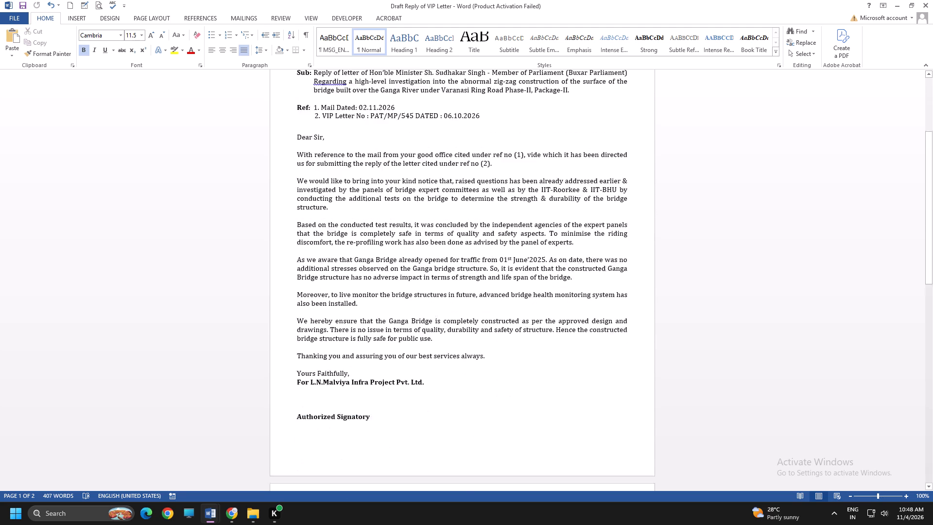
{"action": "scroll", "coordinate": [352, 187], "scroll_direction": "up", "scroll_amount": 4}
{"action": "scroll", "coordinate": [352, 185], "scroll_direction": "down", "scroll_amount": 10}
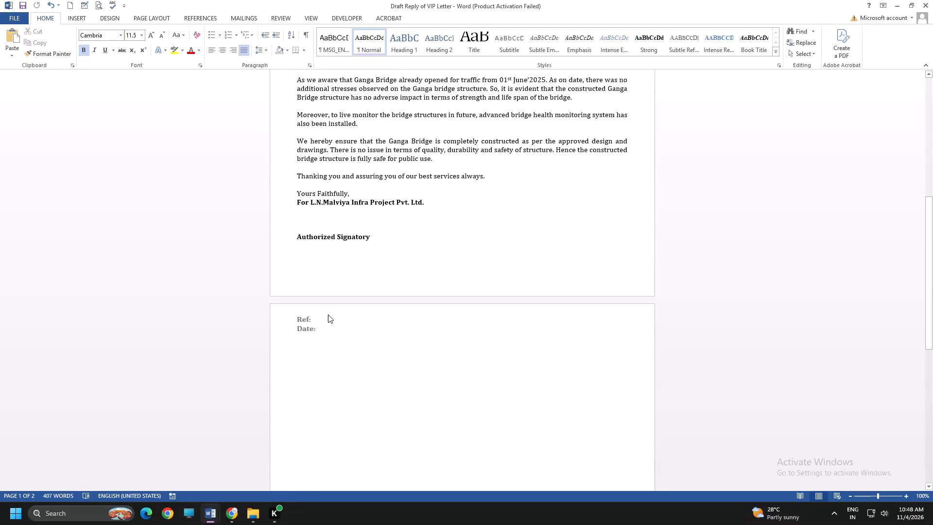
{"action": "left_click", "coordinate": [310, 319]}
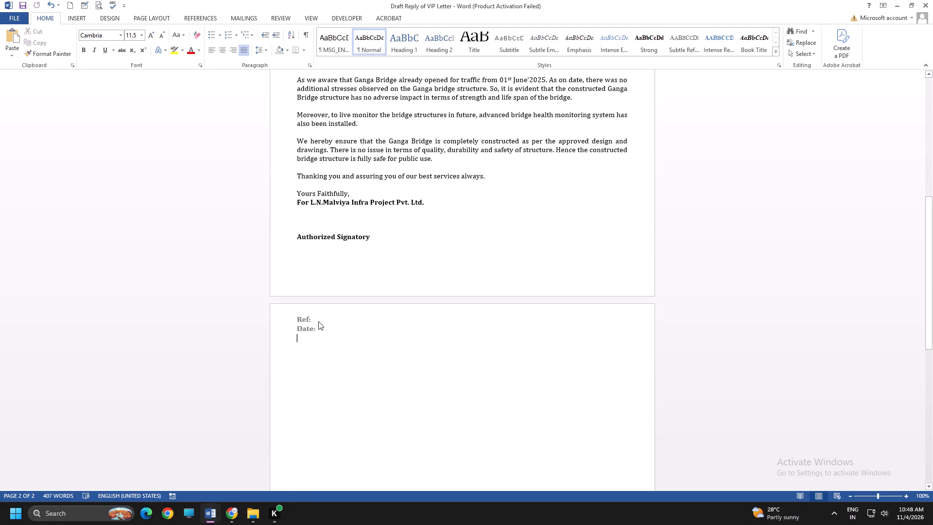
{"action": "left_click", "coordinate": [318, 323]}
{"action": "scroll", "coordinate": [340, 308], "scroll_direction": "up", "scroll_amount": 4}
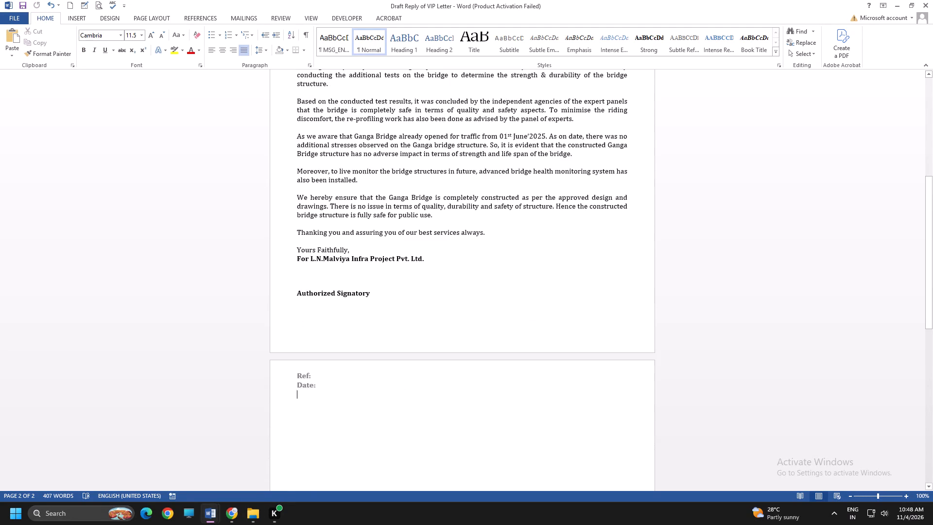
{"action": "scroll", "coordinate": [337, 308], "scroll_direction": "up", "scroll_amount": 11}
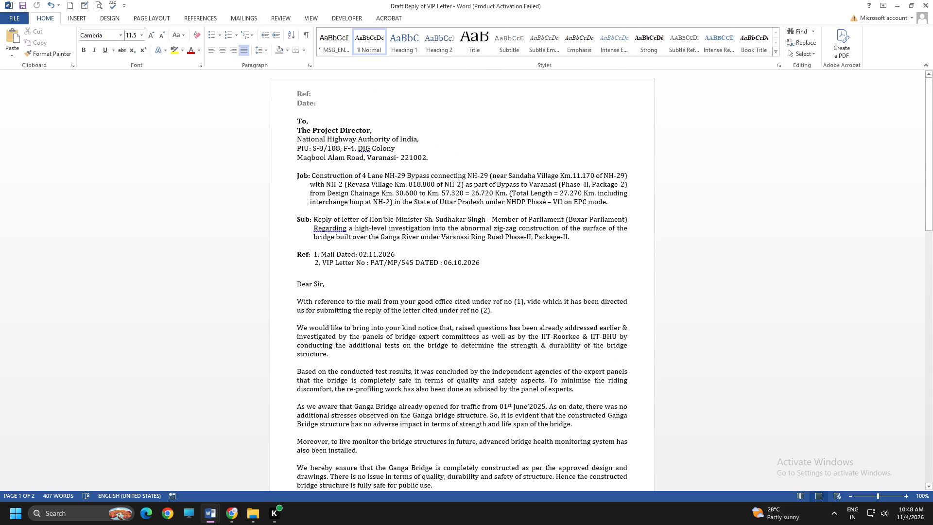
Delete the Ref: and Date: lines from the page header and save the letter.
{"action": "left_click", "coordinate": [310, 102]}
{"action": "right_click", "coordinate": [310, 102]}
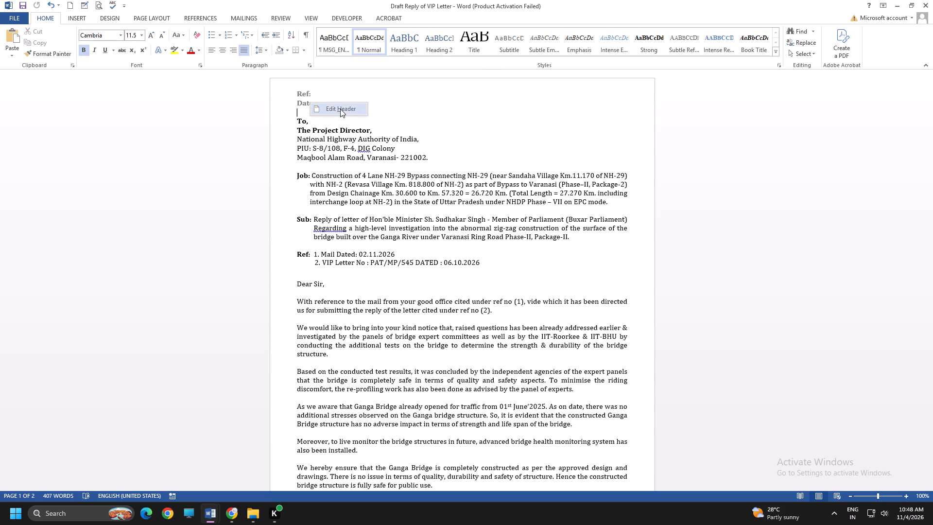
{"action": "left_click", "coordinate": [340, 109]}
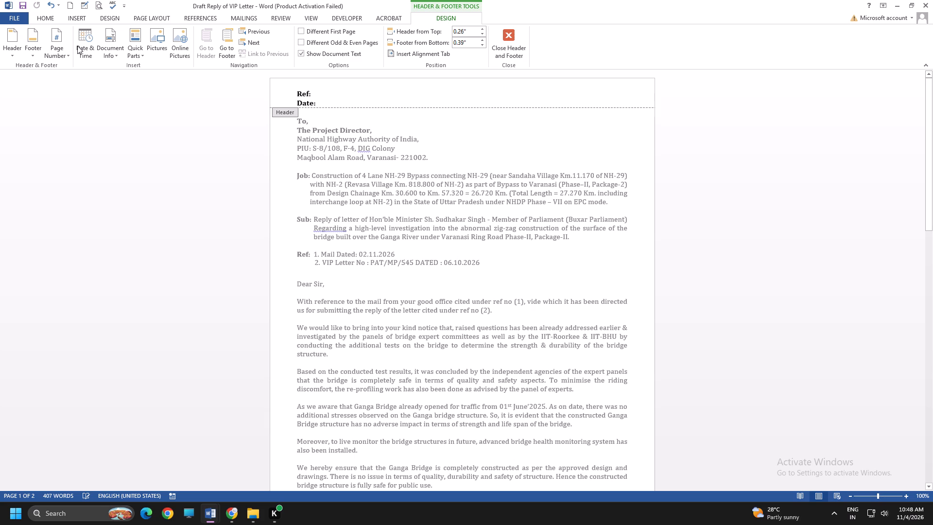
{"action": "left_click", "coordinate": [130, 132]}
{"action": "left_click_drag", "start_coordinate": [316, 102], "coordinate": [298, 92]}
{"action": "key", "text": "Delete"}
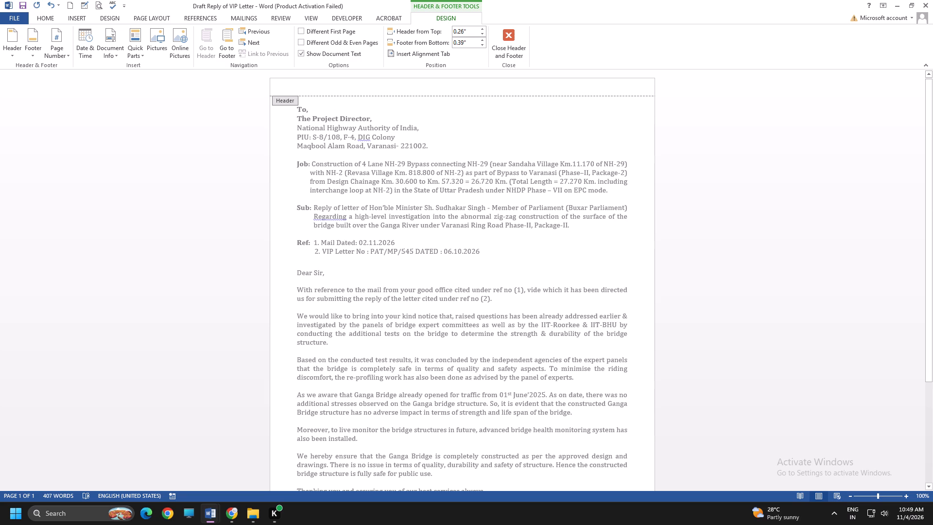
{"action": "left_click", "coordinate": [23, 5]}
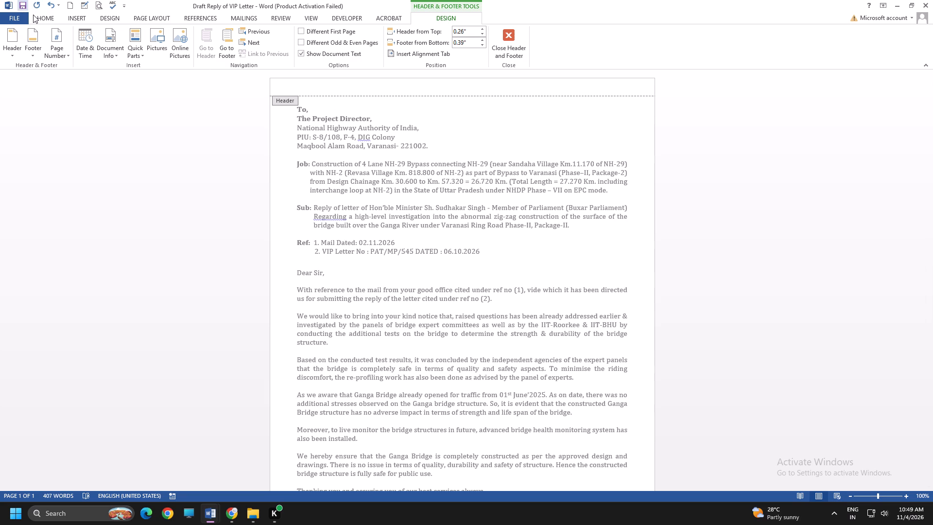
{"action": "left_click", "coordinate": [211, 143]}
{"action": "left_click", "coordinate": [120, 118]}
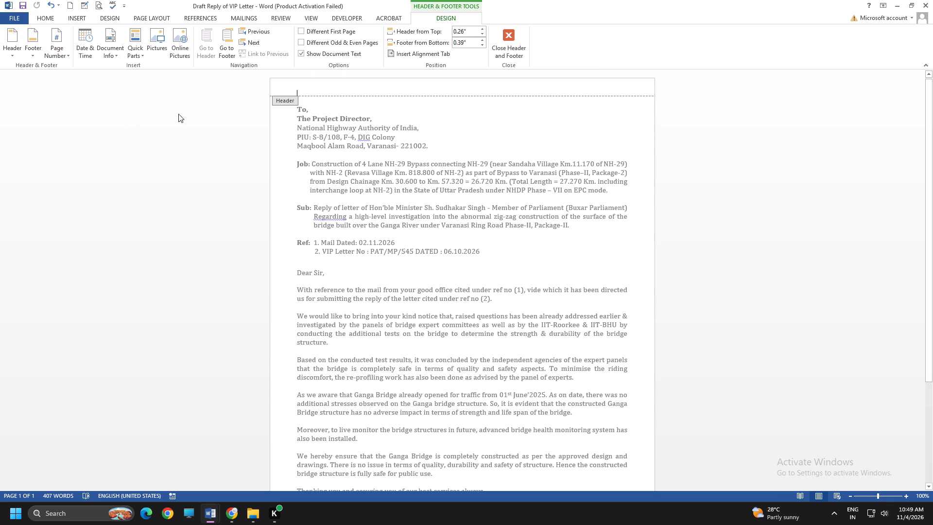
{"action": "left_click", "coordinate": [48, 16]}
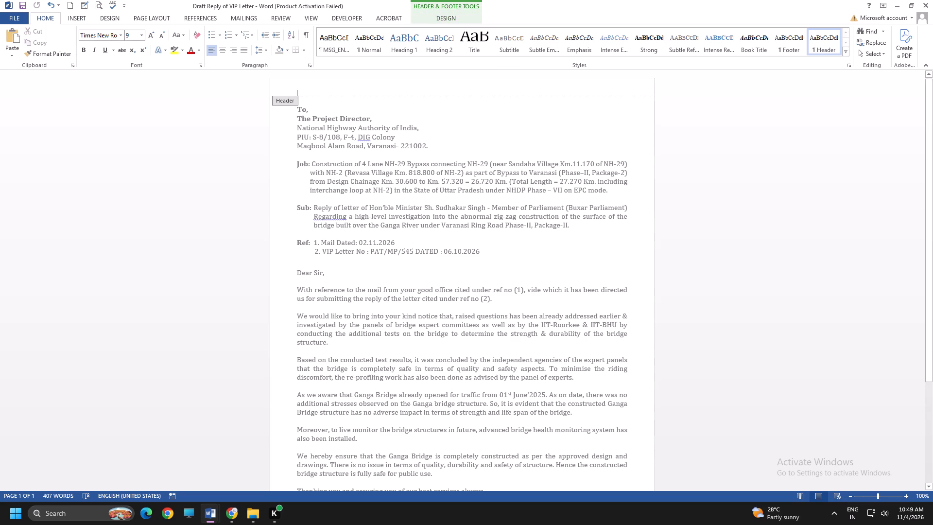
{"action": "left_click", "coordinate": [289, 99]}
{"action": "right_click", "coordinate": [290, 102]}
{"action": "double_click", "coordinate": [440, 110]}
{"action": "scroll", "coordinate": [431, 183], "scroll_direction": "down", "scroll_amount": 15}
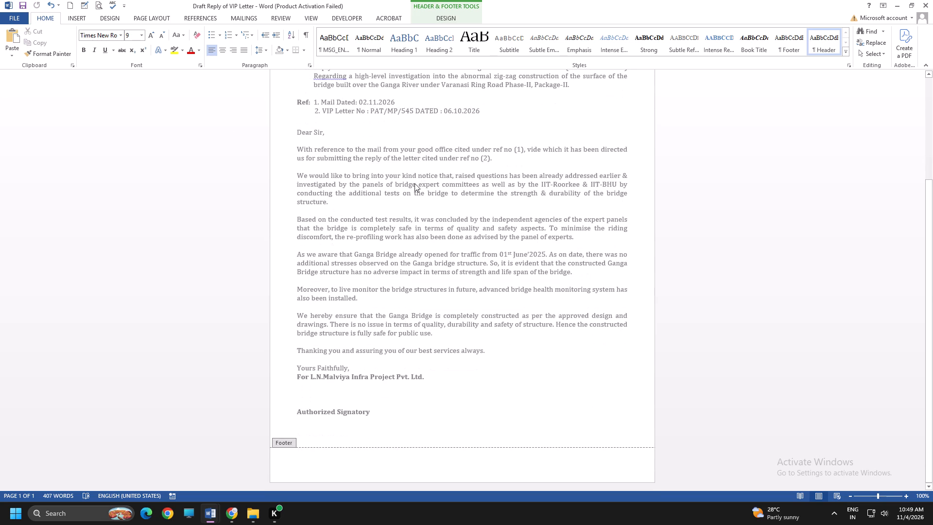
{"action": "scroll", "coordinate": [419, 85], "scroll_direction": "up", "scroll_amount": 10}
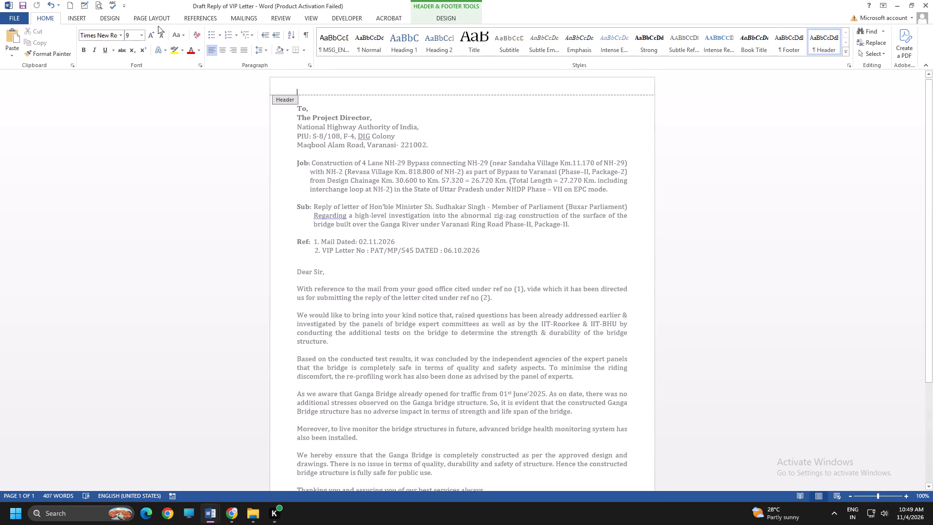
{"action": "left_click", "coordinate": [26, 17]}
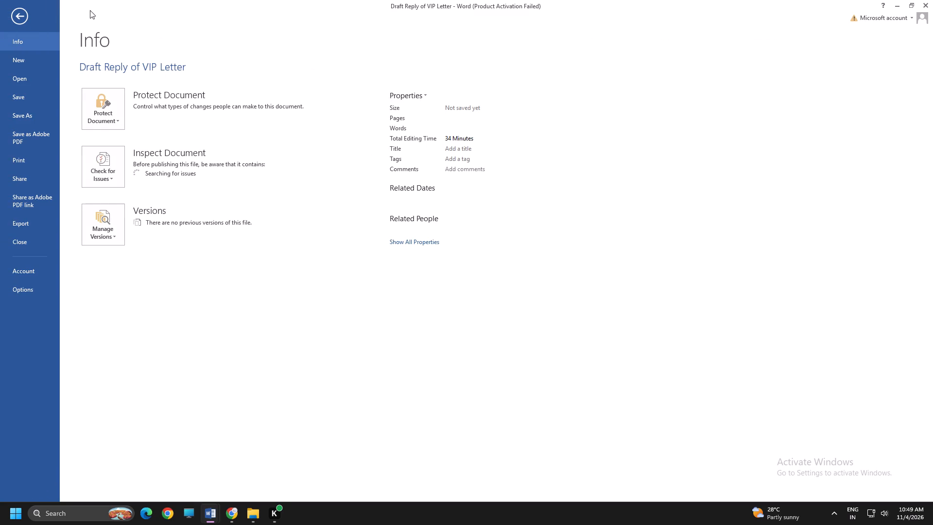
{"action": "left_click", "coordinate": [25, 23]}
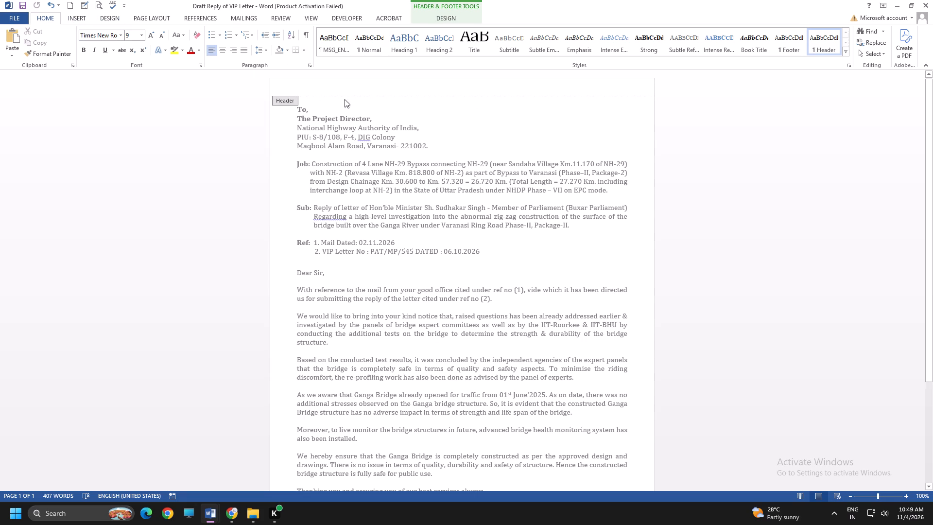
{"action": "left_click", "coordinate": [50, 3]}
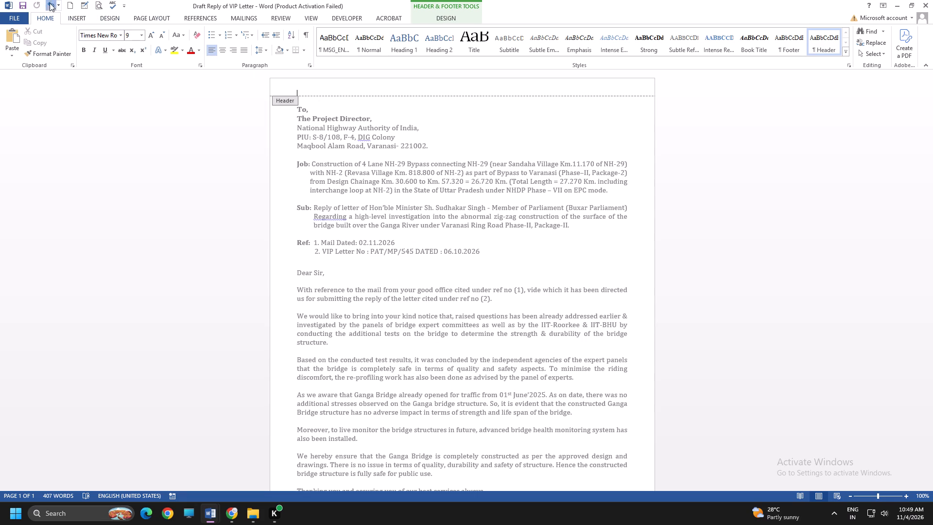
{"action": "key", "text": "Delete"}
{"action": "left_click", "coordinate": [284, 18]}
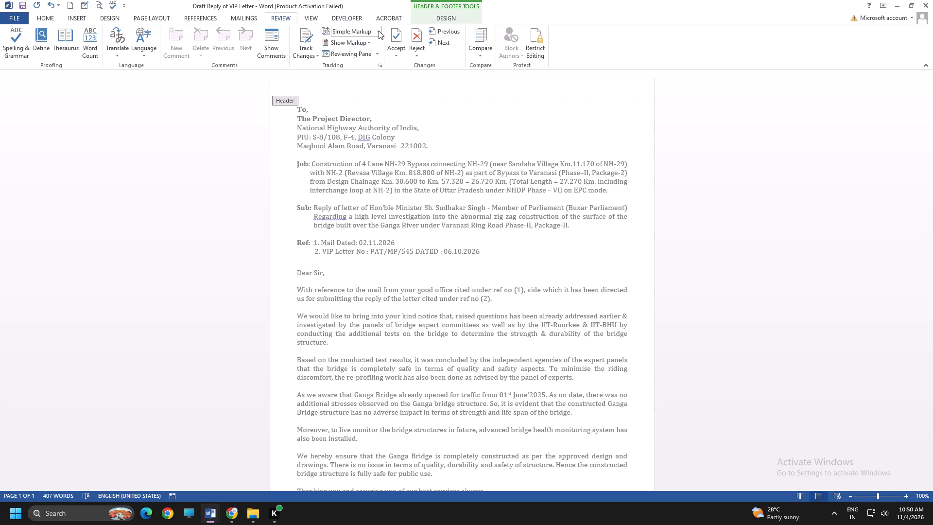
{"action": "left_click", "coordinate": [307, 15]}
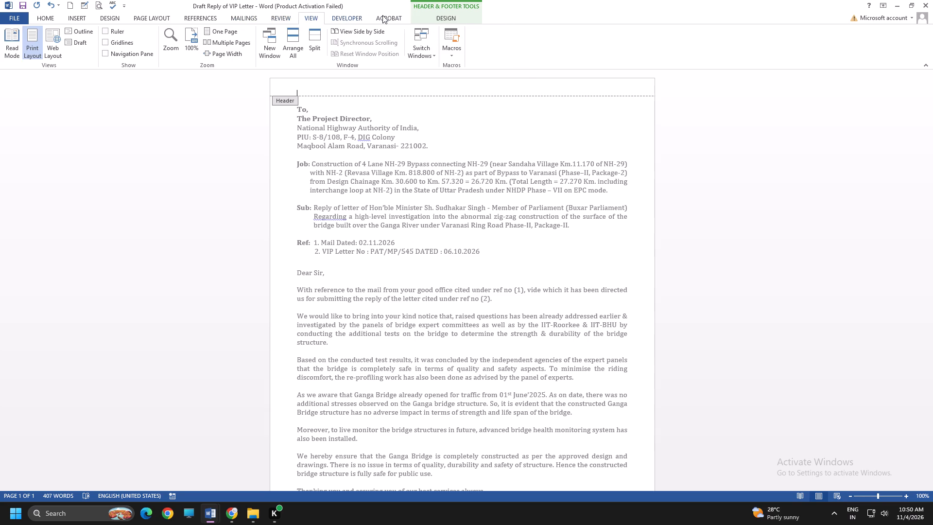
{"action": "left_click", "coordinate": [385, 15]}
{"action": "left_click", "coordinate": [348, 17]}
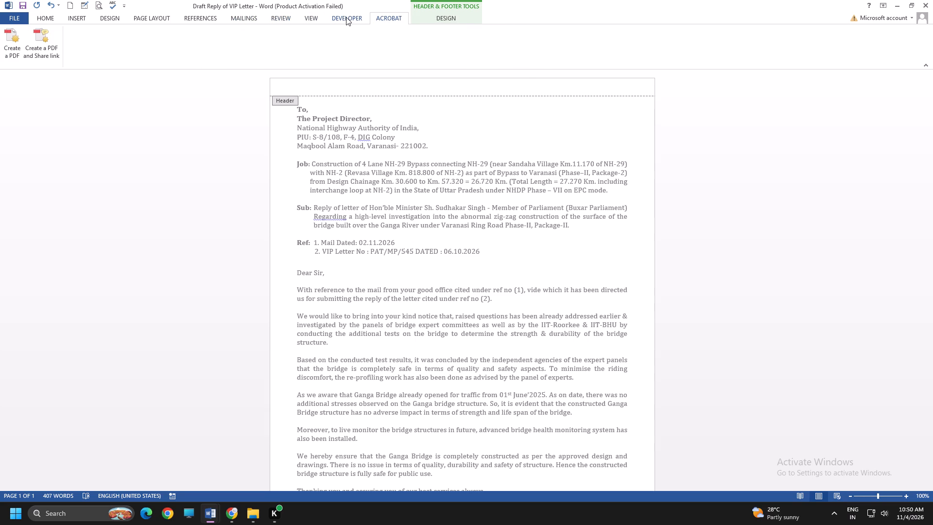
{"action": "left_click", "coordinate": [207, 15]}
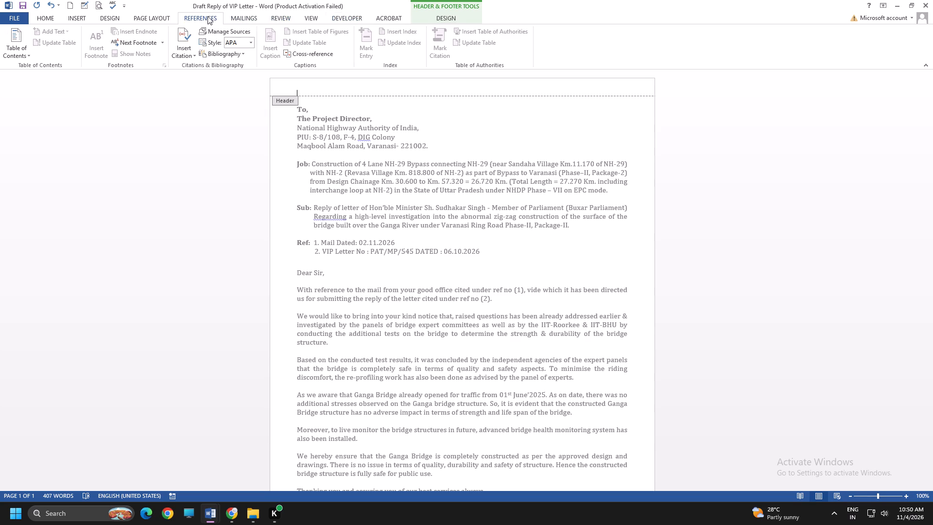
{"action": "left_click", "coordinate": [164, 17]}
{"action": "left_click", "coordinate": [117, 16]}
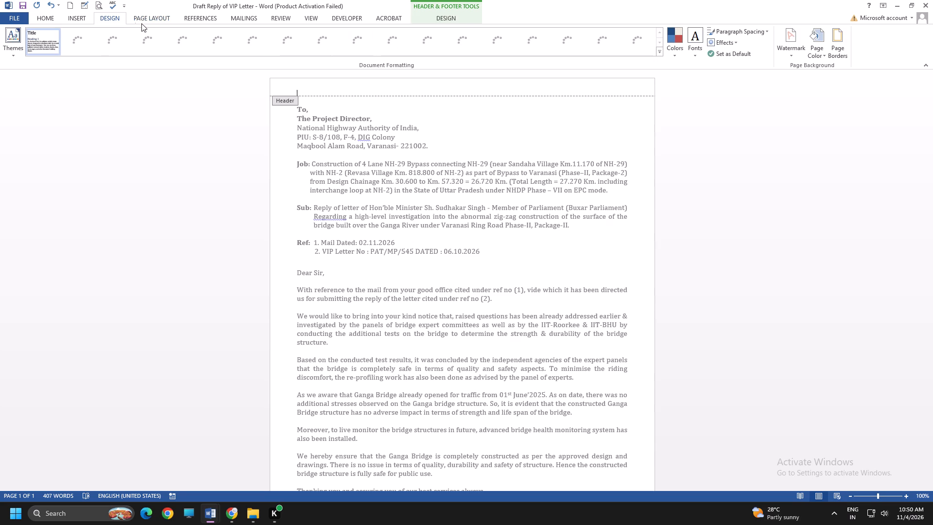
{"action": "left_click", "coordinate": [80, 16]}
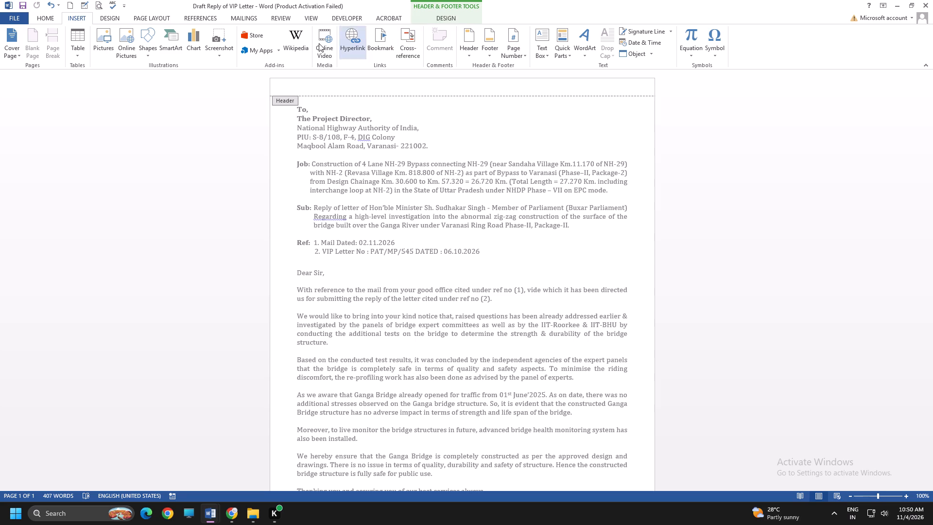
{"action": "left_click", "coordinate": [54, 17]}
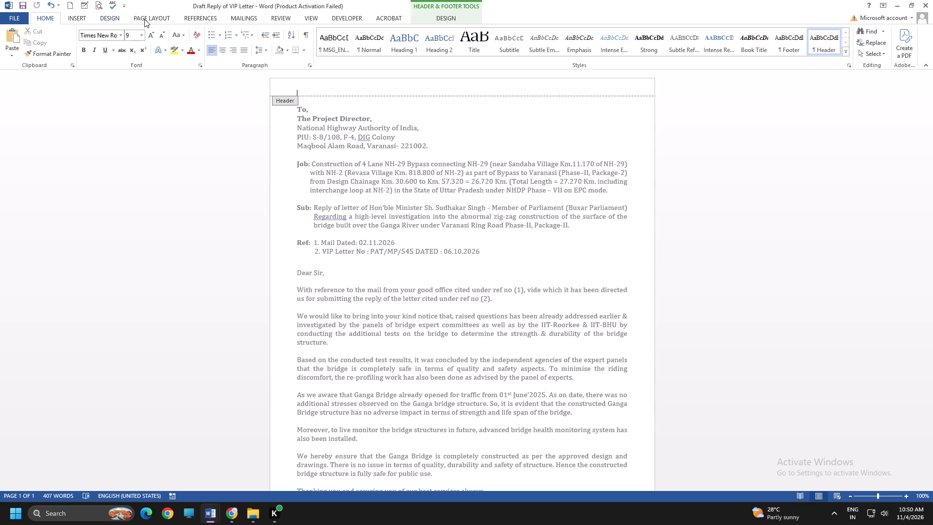
Leave header and footer editing and return to the letter body.
{"action": "left_click", "coordinate": [433, 12]}
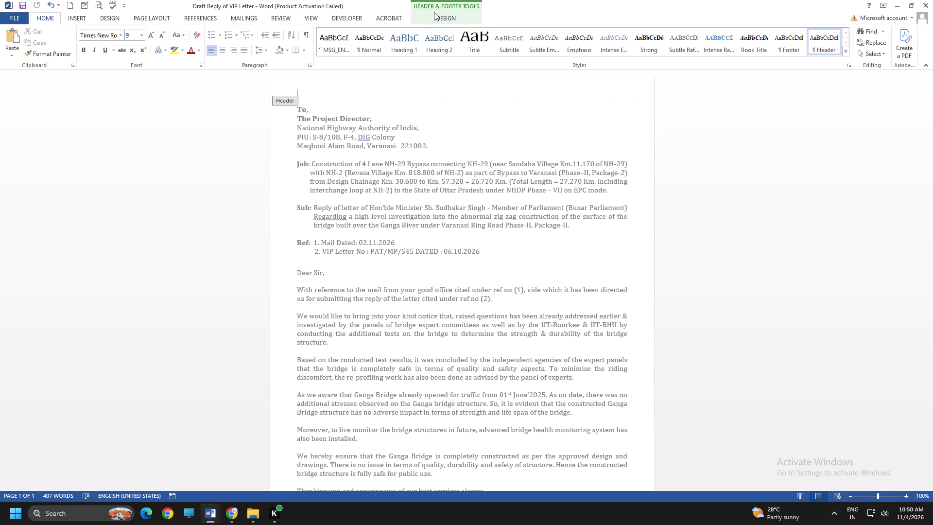
{"action": "left_click", "coordinate": [442, 5]}
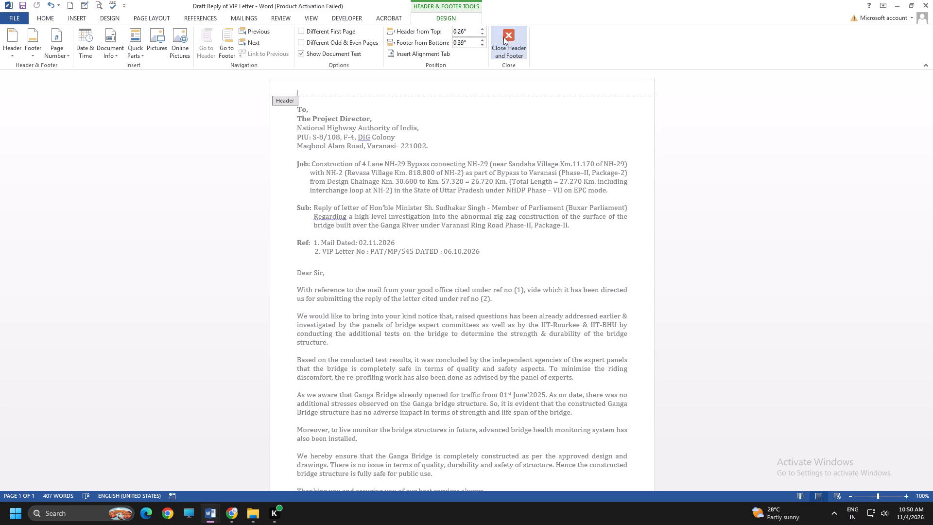
{"action": "left_click", "coordinate": [507, 33]}
Insert two blank lines above the To, line at the start of the letter body.
{"action": "scroll", "coordinate": [484, 121], "scroll_direction": "down", "scroll_amount": 4}
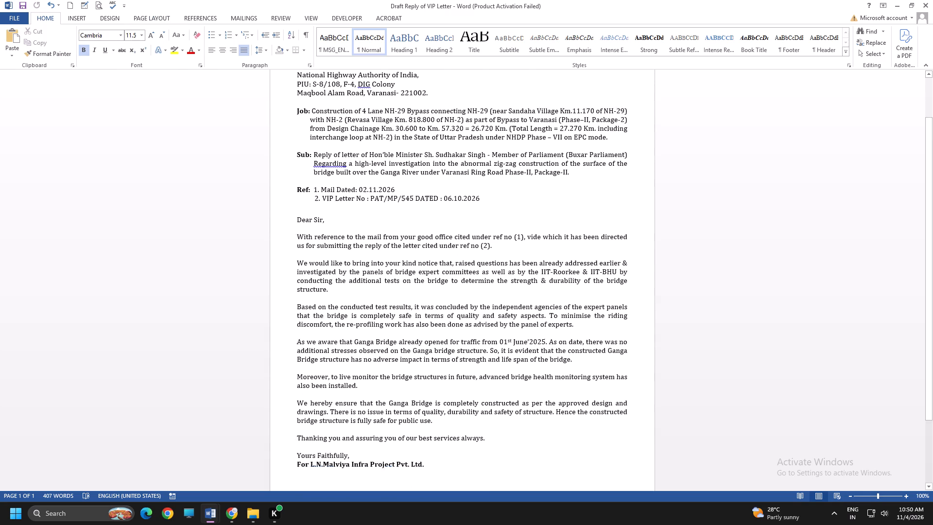
{"action": "scroll", "coordinate": [482, 122], "scroll_direction": "down", "scroll_amount": 4}
{"action": "scroll", "coordinate": [469, 124], "scroll_direction": "up", "scroll_amount": 10}
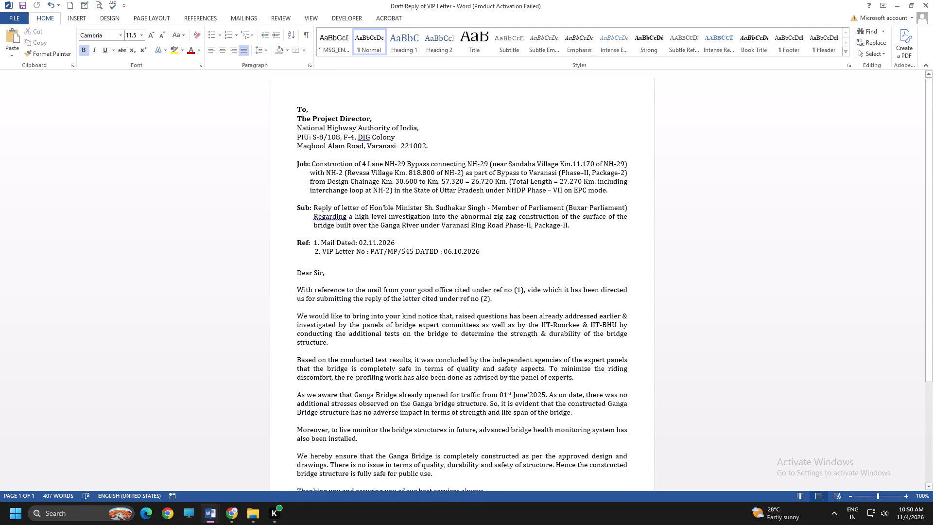
{"action": "key", "text": "Return"}
{"action": "key", "text": "Return"}
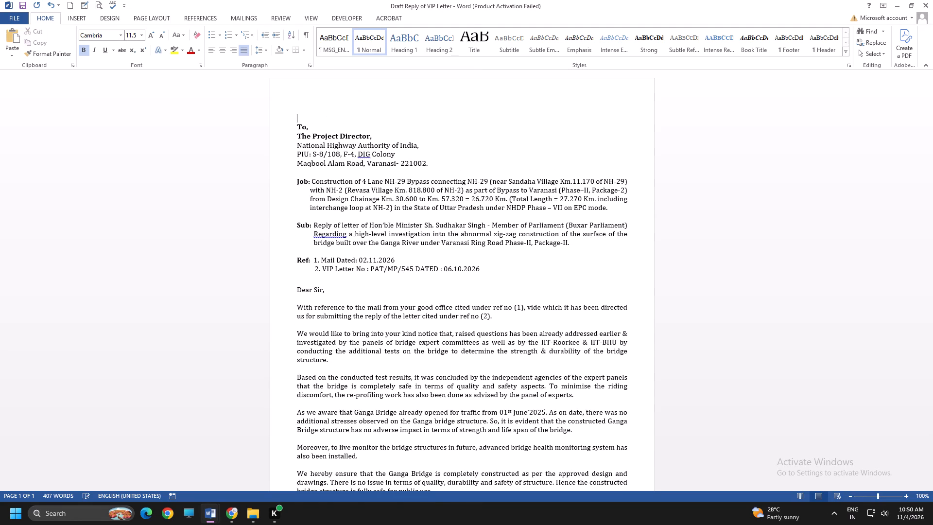
Delete one blank line above Authorized Signatory at the end of the letter.
{"action": "scroll", "coordinate": [287, 233], "scroll_direction": "down", "scroll_amount": 4}
{"action": "scroll", "coordinate": [390, 297], "scroll_direction": "down", "scroll_amount": 3}
{"action": "scroll", "coordinate": [393, 274], "scroll_direction": "up", "scroll_amount": 5}
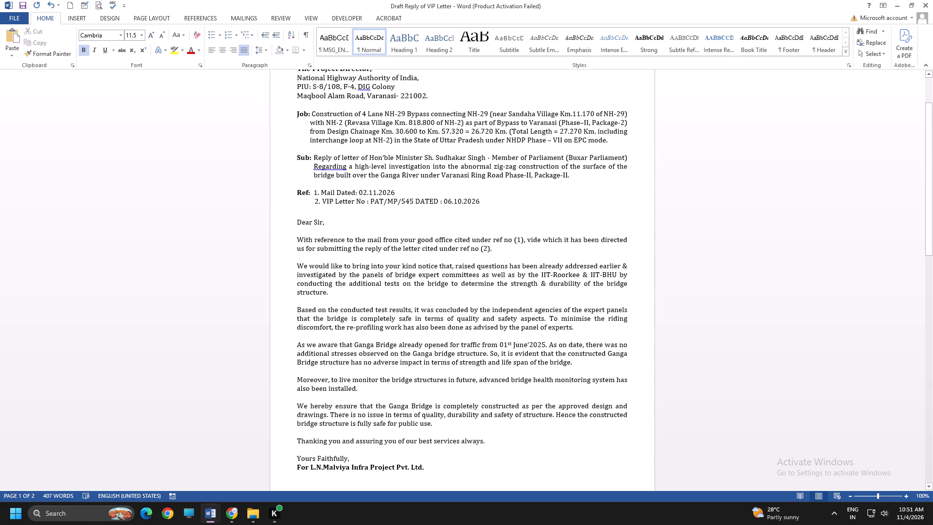
{"action": "scroll", "coordinate": [396, 263], "scroll_direction": "up", "scroll_amount": 7}
{"action": "scroll", "coordinate": [383, 244], "scroll_direction": "down", "scroll_amount": 8}
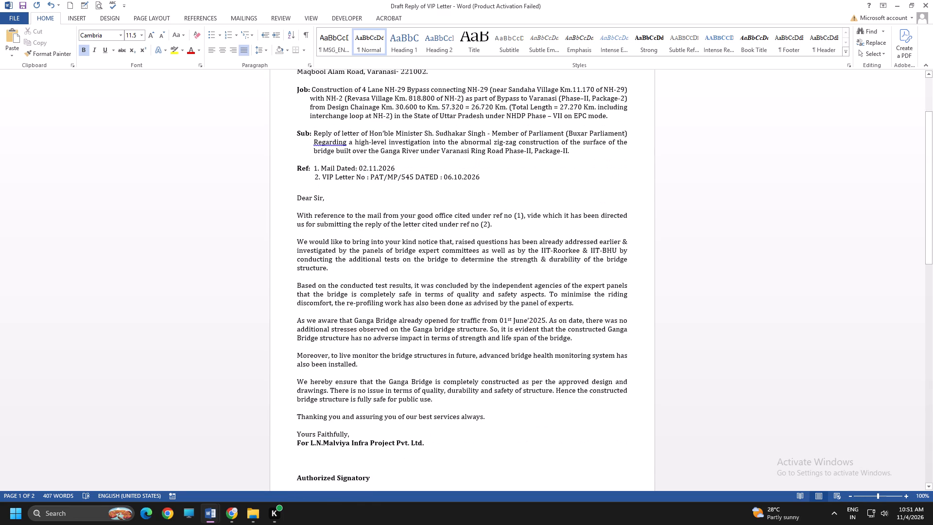
{"action": "left_click", "coordinate": [298, 384]}
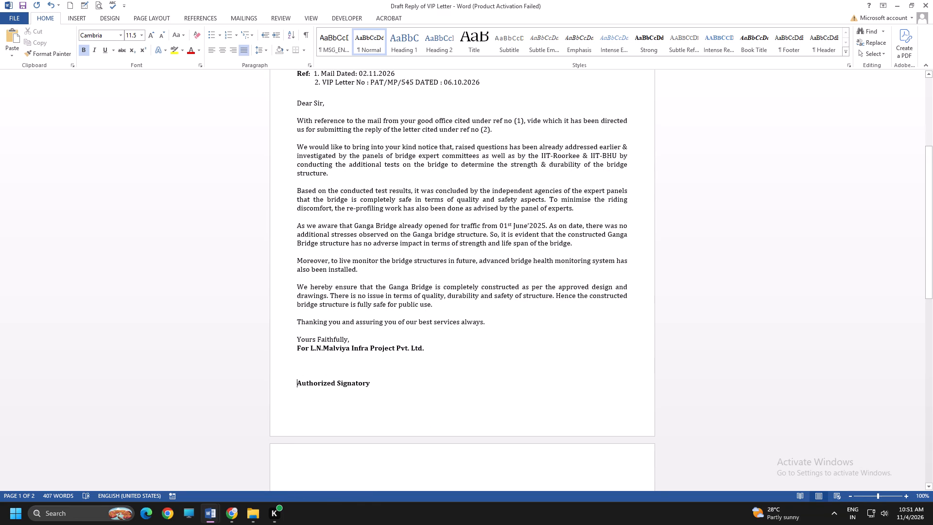
{"action": "key", "text": "BackSpace"}
Insert two more blank lines above the To, line at the start of the letter and check the page fit.
{"action": "scroll", "coordinate": [298, 383], "scroll_direction": "up", "scroll_amount": 2}
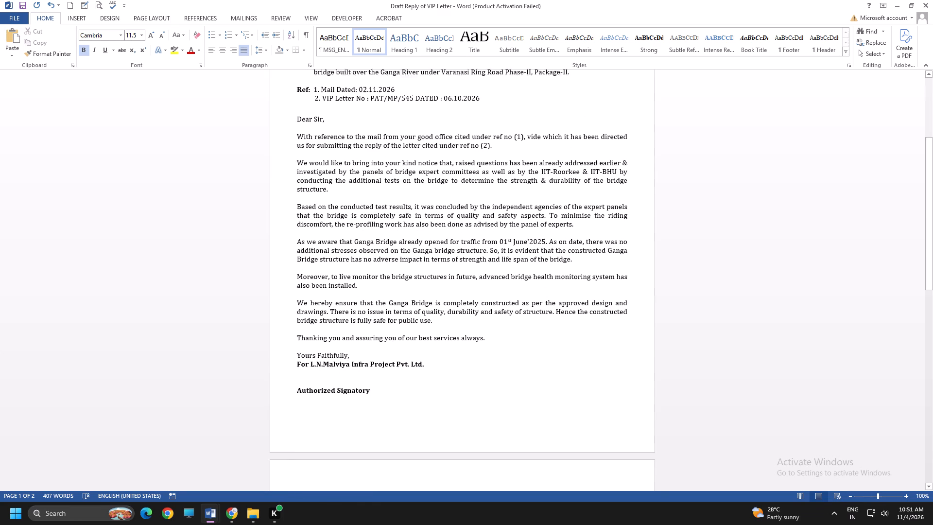
{"action": "scroll", "coordinate": [298, 383], "scroll_direction": "up", "scroll_amount": 6}
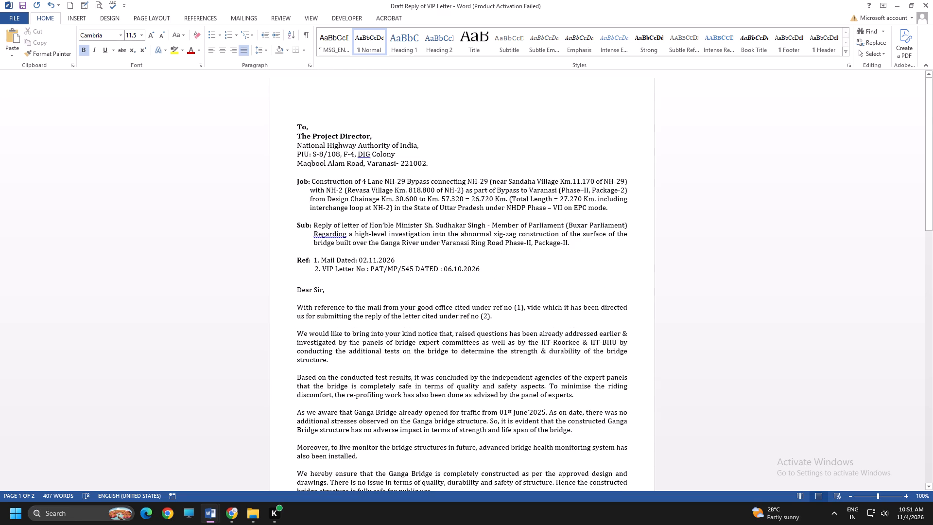
{"action": "scroll", "coordinate": [317, 253], "scroll_direction": "up", "scroll_amount": 3}
{"action": "left_click", "coordinate": [293, 128]}
{"action": "key", "text": "Return"}
{"action": "key", "text": "Return"}
{"action": "scroll", "coordinate": [391, 326], "scroll_direction": "down", "scroll_amount": 10}
{"action": "scroll", "coordinate": [392, 295], "scroll_direction": "up", "scroll_amount": 11}
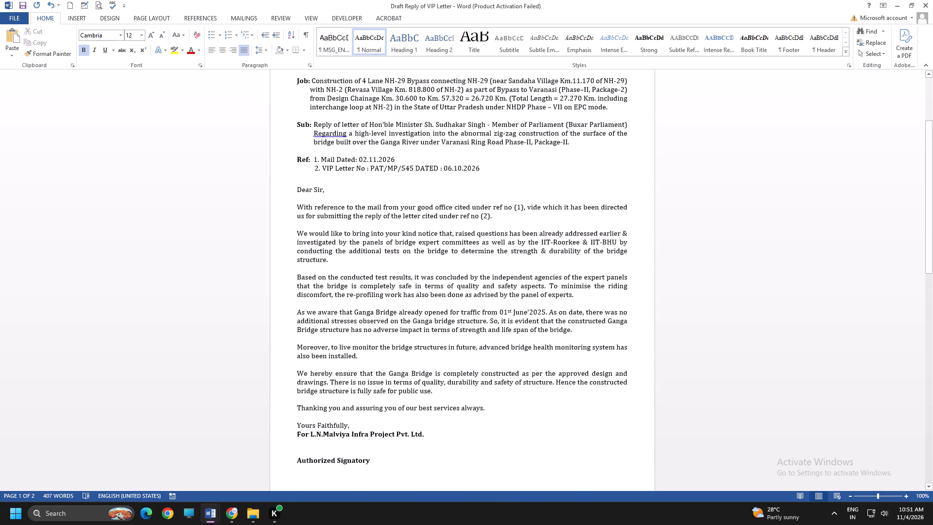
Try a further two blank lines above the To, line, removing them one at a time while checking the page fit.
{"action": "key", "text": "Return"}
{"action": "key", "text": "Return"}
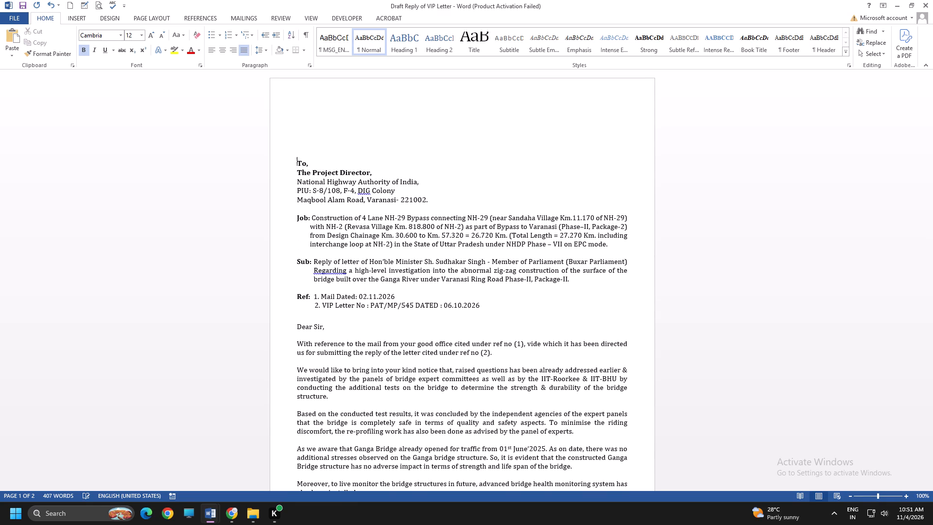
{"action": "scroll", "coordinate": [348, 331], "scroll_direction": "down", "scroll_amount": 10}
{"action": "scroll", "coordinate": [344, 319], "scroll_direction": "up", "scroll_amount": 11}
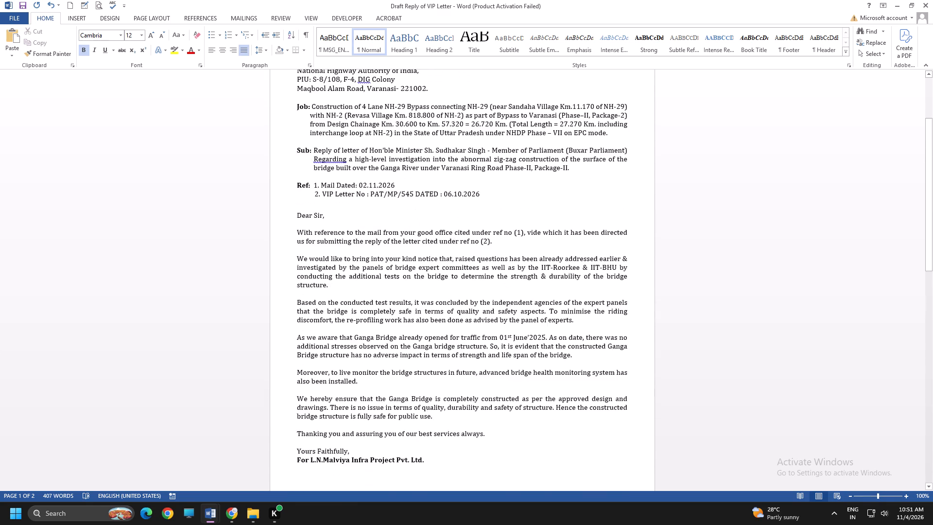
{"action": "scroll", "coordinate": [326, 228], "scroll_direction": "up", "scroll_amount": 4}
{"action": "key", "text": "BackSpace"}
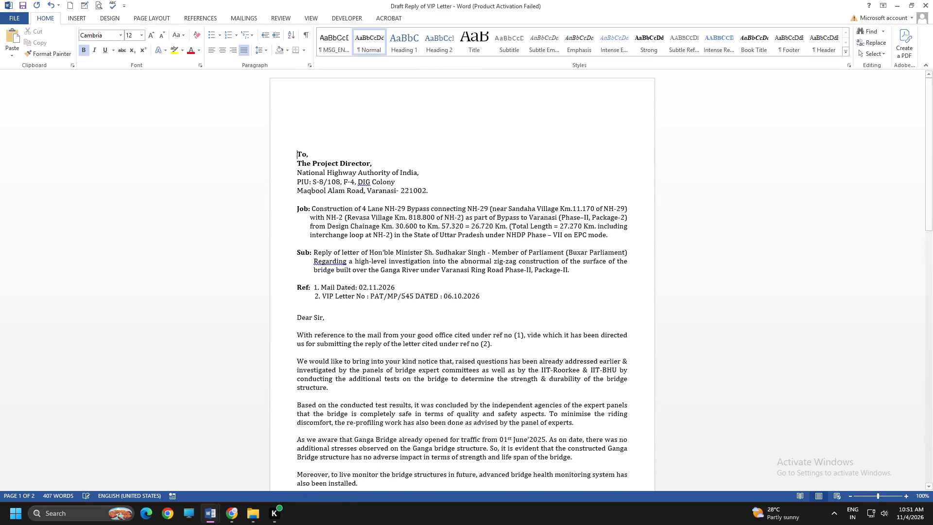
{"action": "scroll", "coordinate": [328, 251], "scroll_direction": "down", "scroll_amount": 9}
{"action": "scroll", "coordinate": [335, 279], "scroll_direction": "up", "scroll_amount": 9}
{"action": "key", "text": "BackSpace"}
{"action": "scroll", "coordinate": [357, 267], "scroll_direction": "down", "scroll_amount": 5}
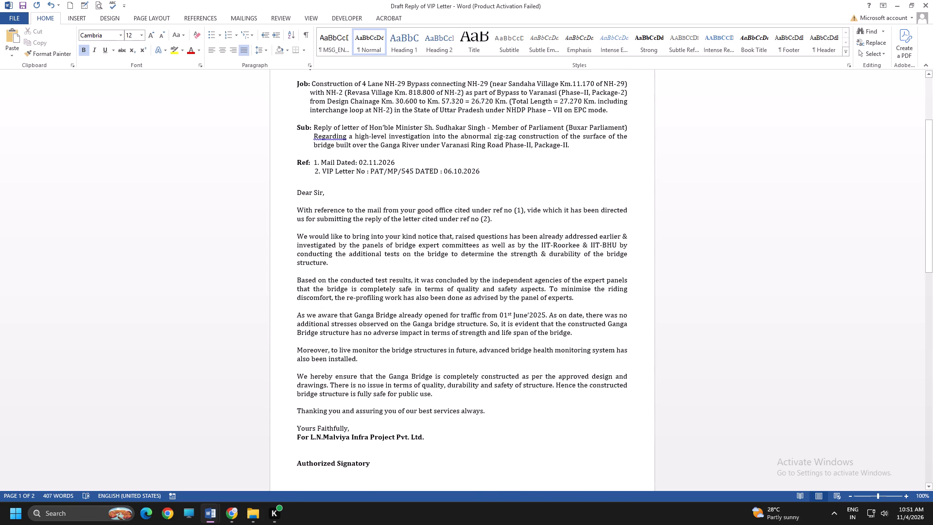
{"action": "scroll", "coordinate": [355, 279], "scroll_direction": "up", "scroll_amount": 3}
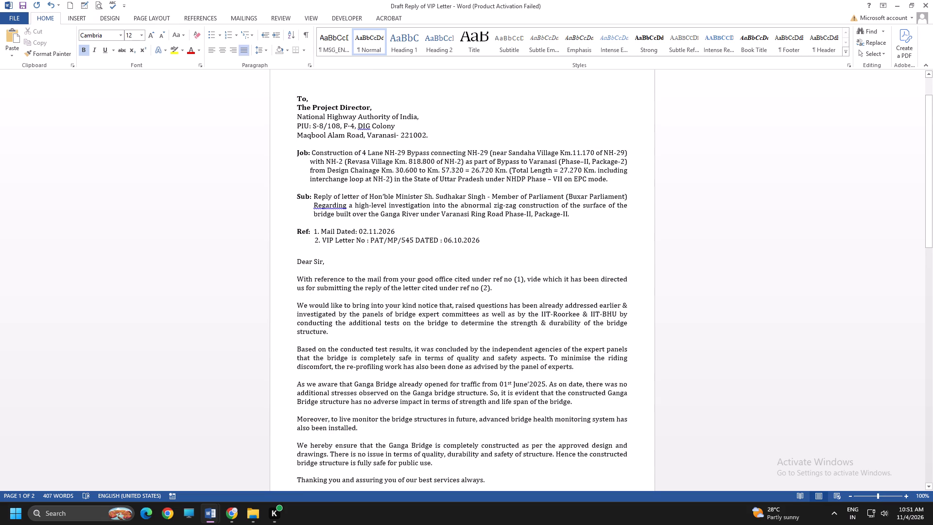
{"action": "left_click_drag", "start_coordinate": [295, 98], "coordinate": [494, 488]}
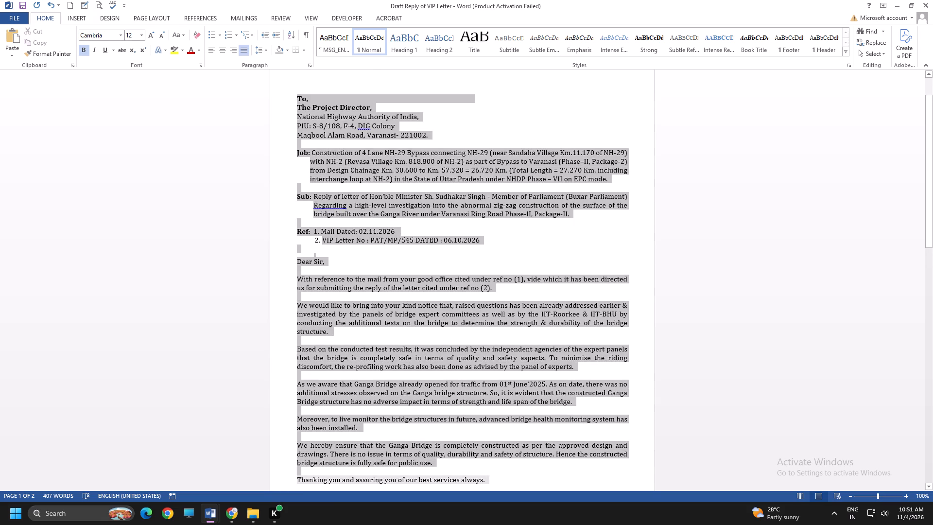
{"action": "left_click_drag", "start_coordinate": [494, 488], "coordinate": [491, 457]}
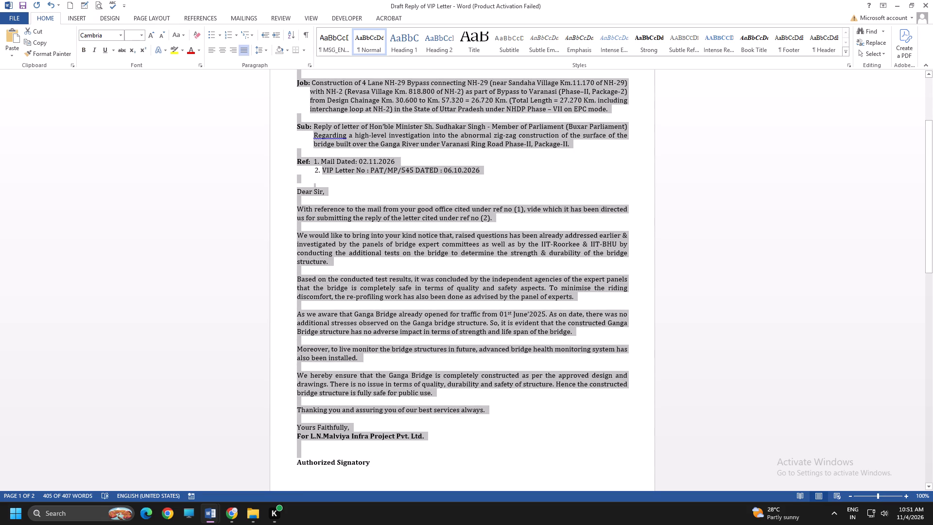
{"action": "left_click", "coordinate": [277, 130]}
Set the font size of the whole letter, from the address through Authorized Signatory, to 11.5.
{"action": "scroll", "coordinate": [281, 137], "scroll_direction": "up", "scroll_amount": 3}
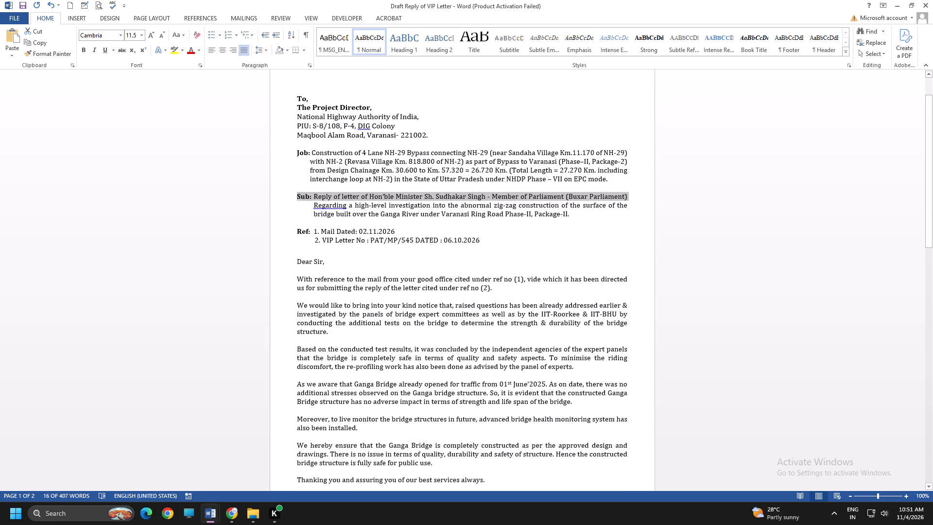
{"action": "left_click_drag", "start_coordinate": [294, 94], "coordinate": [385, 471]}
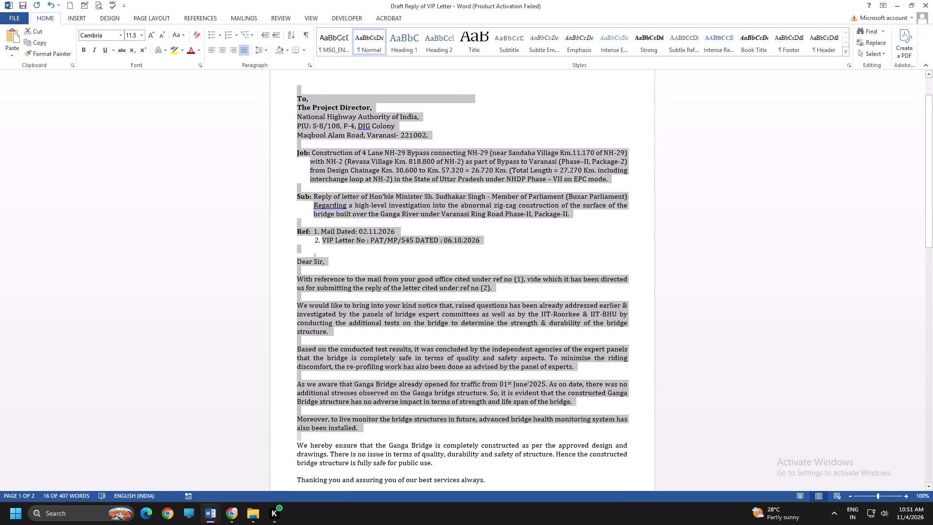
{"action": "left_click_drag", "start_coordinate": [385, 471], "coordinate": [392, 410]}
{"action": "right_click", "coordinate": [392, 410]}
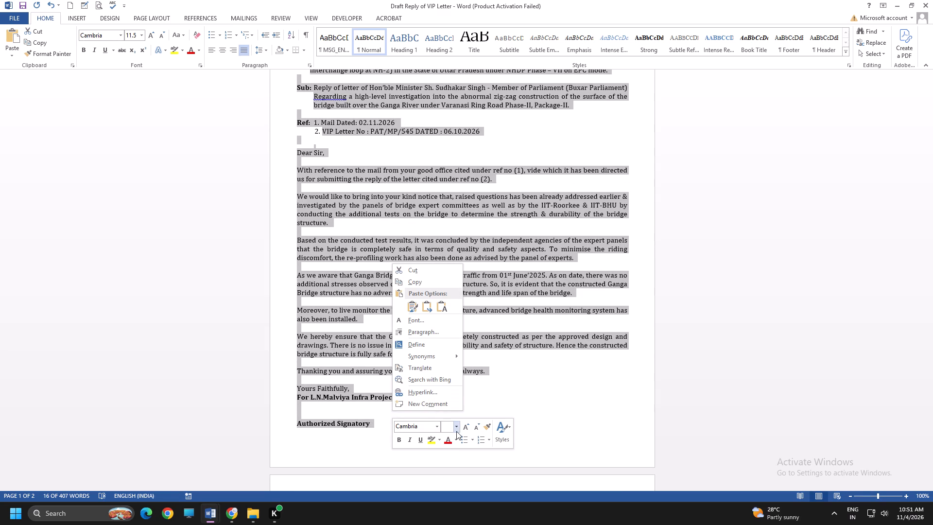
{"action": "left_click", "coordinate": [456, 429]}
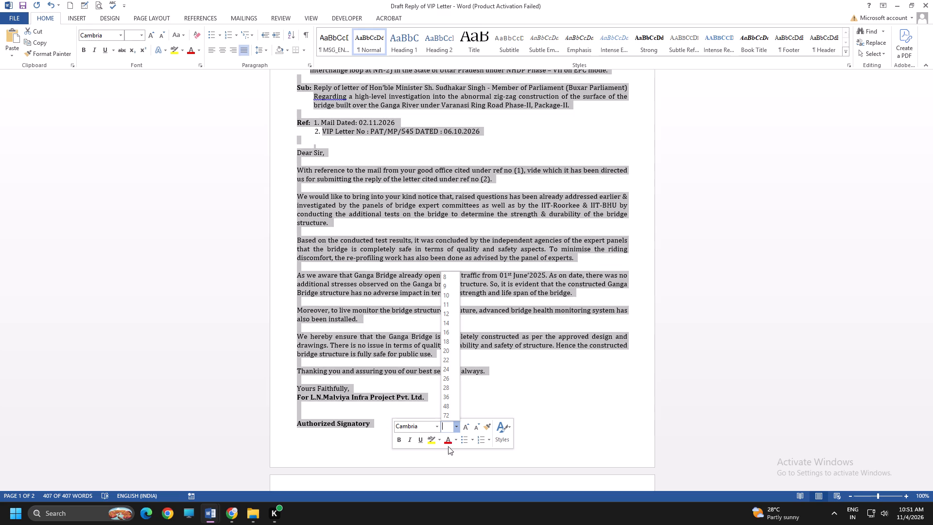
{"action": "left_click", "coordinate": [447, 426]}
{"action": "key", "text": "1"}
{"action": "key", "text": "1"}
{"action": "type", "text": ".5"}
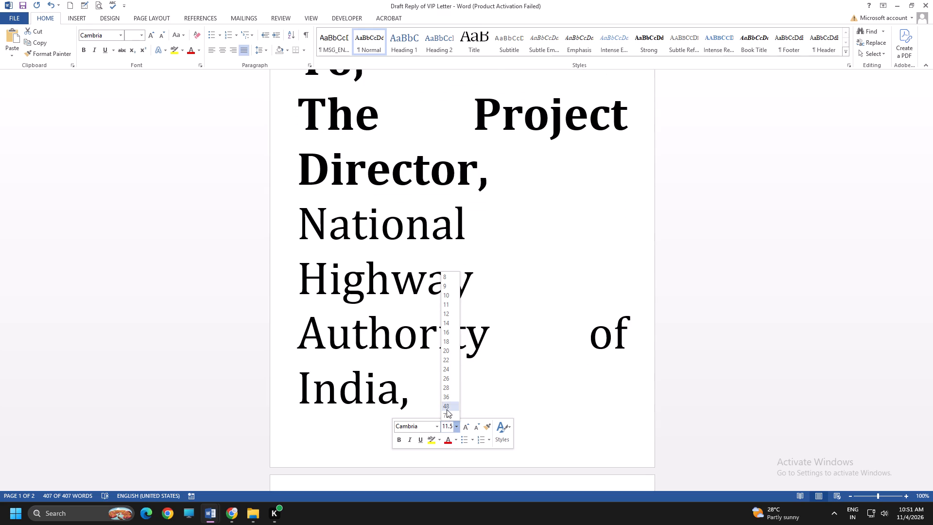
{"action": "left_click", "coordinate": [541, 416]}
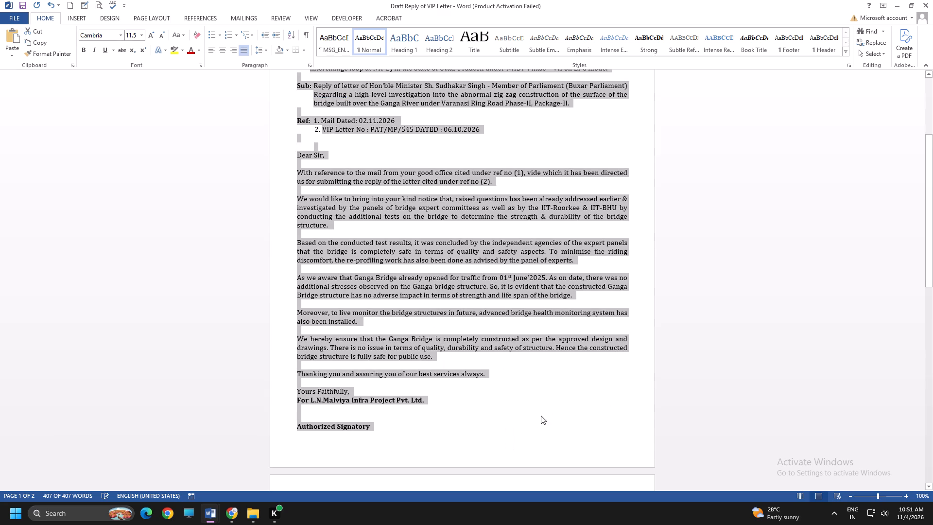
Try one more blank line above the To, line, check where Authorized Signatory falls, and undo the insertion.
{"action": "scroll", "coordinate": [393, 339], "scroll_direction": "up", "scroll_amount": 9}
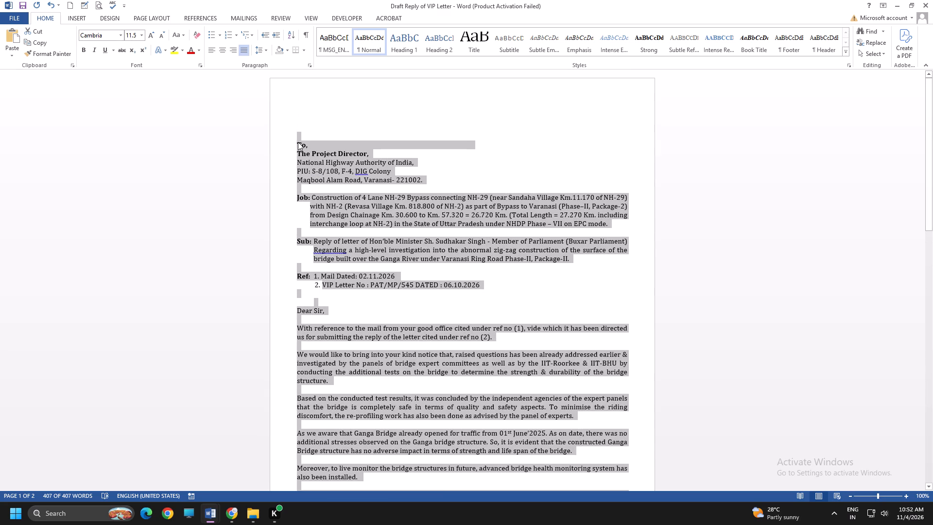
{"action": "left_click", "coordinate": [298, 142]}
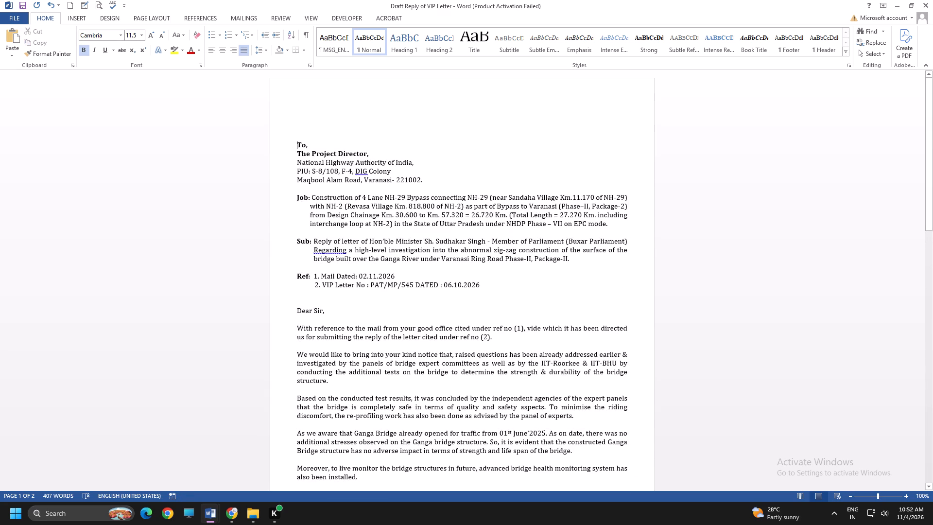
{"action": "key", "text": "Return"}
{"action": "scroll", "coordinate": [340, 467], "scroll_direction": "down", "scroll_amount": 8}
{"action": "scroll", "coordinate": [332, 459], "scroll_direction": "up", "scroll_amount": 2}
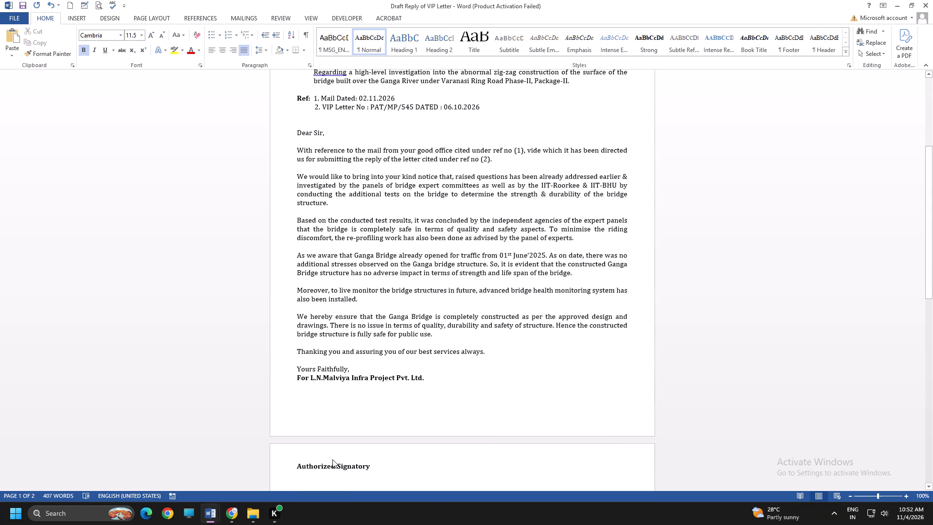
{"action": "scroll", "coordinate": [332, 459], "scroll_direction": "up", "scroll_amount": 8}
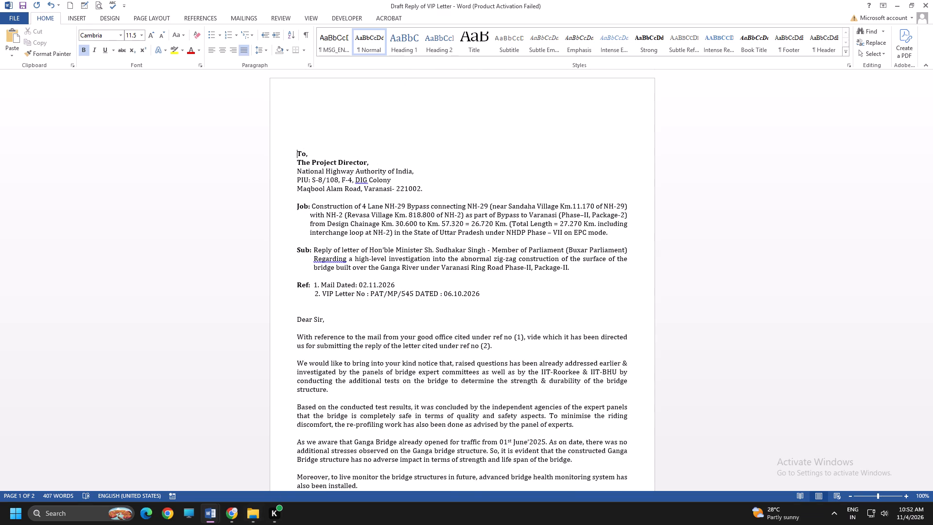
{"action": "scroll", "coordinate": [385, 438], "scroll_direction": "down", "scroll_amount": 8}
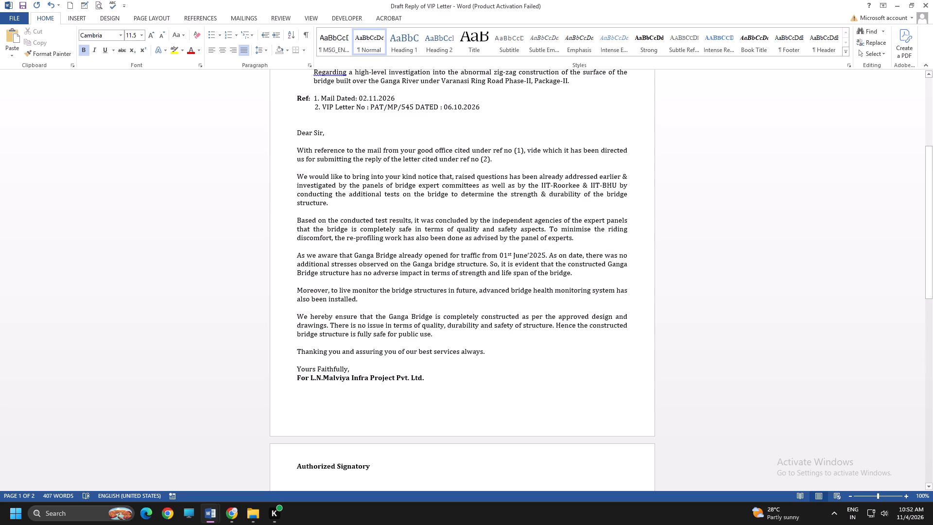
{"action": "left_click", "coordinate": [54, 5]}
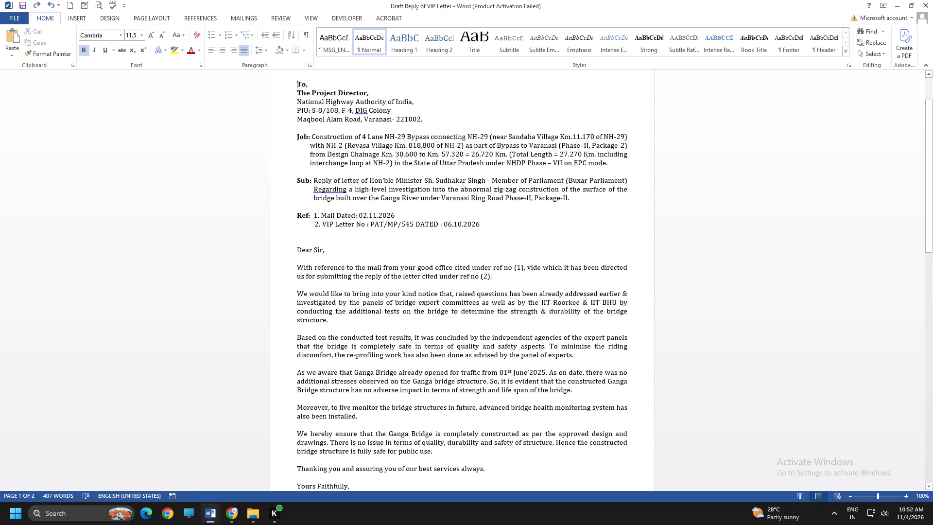
Set the font size of the entire letter to 11 and check the signature block's position.
{"action": "key", "text": "ctrl+a"}
{"action": "right_click", "coordinate": [393, 208]}
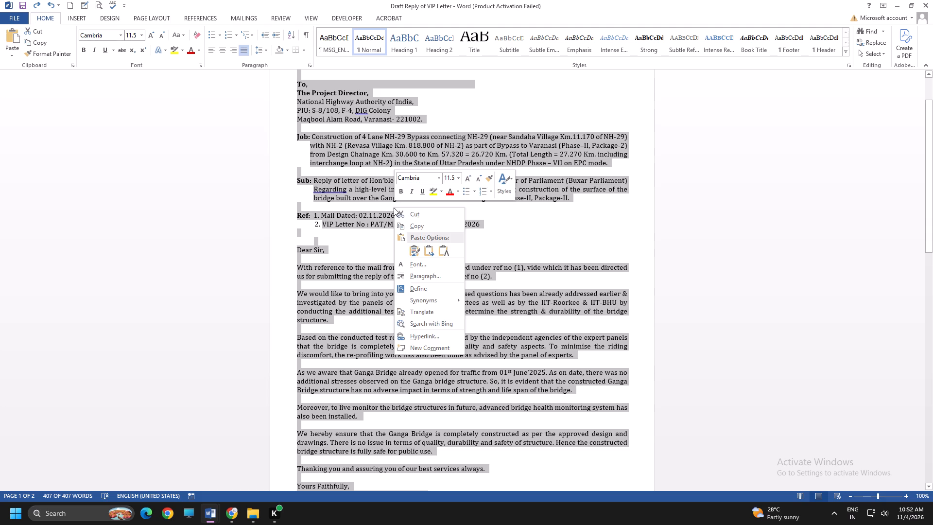
{"action": "left_click", "coordinate": [456, 176]}
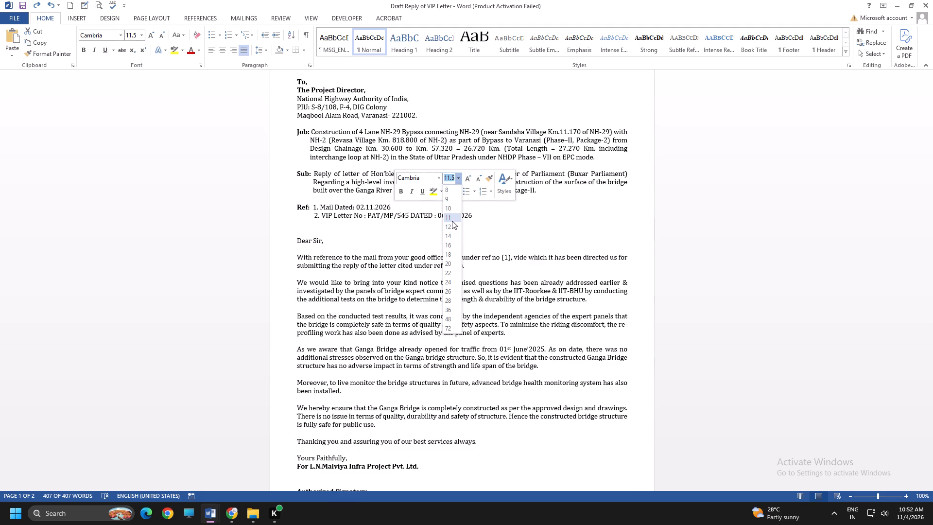
{"action": "left_click", "coordinate": [452, 221]}
{"action": "left_click", "coordinate": [464, 230]}
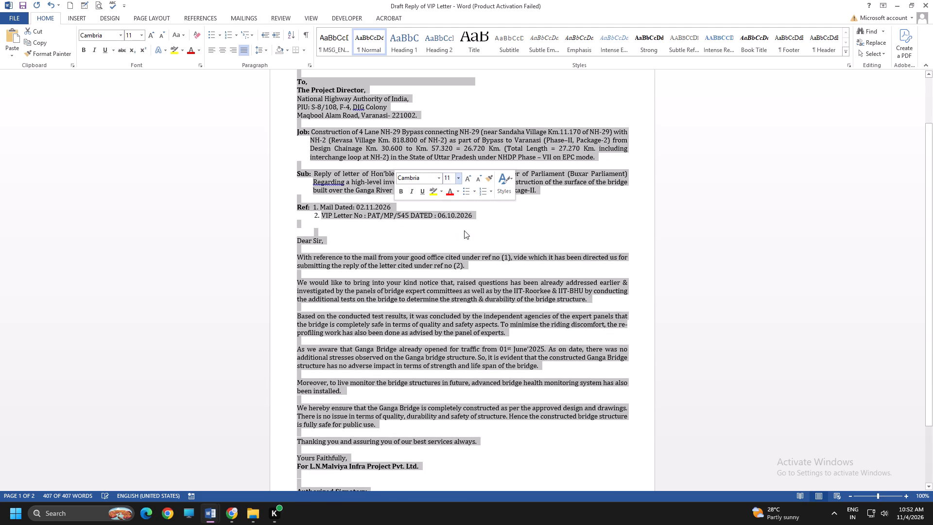
{"action": "scroll", "coordinate": [458, 238], "scroll_direction": "down", "scroll_amount": 5}
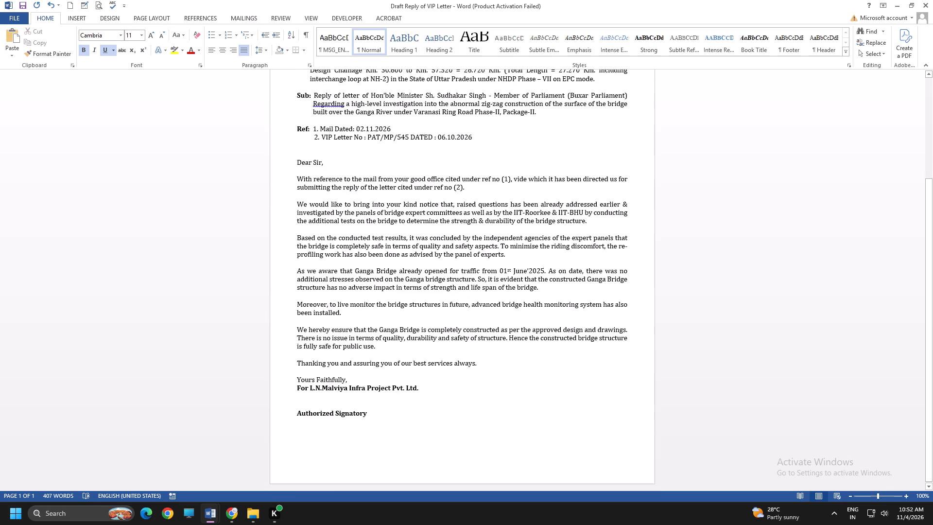
Insert two more blank lines above the To, line, checking the page fit after each one.
{"action": "scroll", "coordinate": [440, 227], "scroll_direction": "up", "scroll_amount": 9}
{"action": "left_click", "coordinate": [298, 141]}
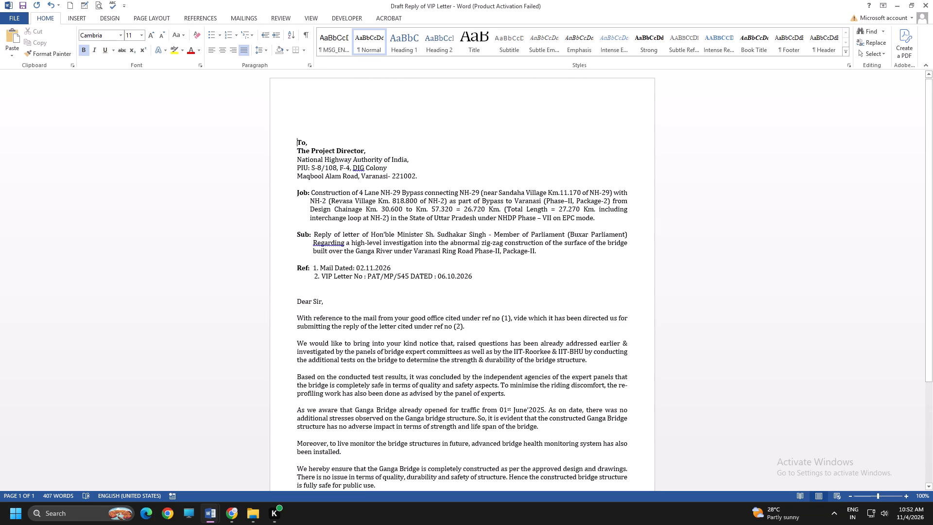
{"action": "key", "text": "Return"}
{"action": "scroll", "coordinate": [374, 190], "scroll_direction": "down", "scroll_amount": 8}
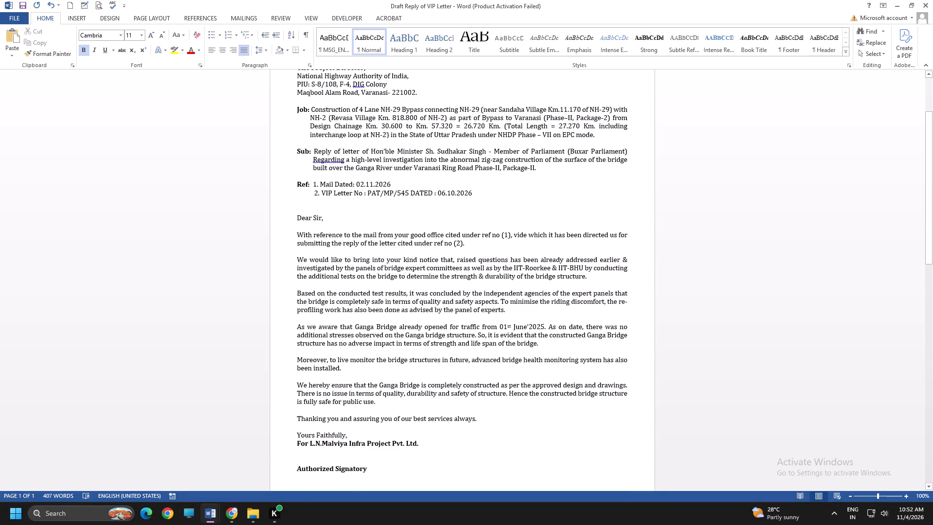
{"action": "scroll", "coordinate": [377, 209], "scroll_direction": "down", "scroll_amount": 1}
{"action": "scroll", "coordinate": [377, 208], "scroll_direction": "up", "scroll_amount": 9}
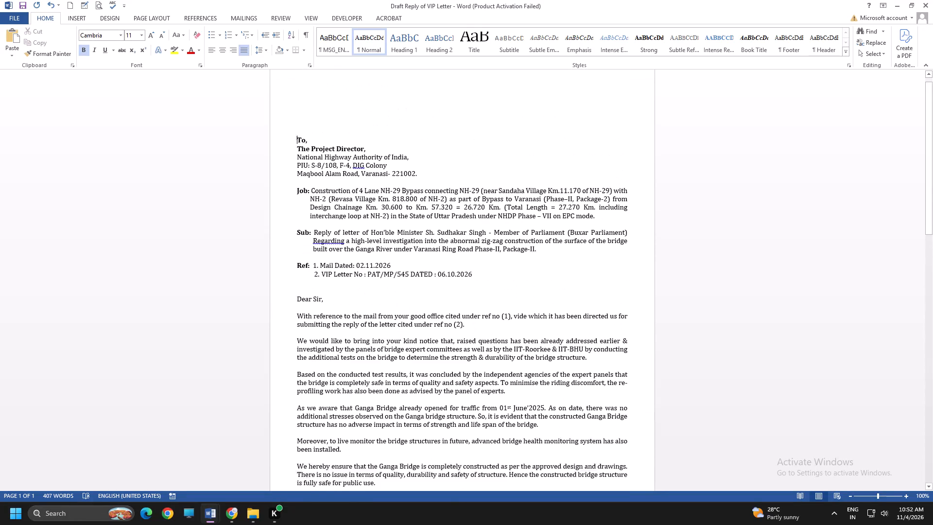
{"action": "key", "text": "Return"}
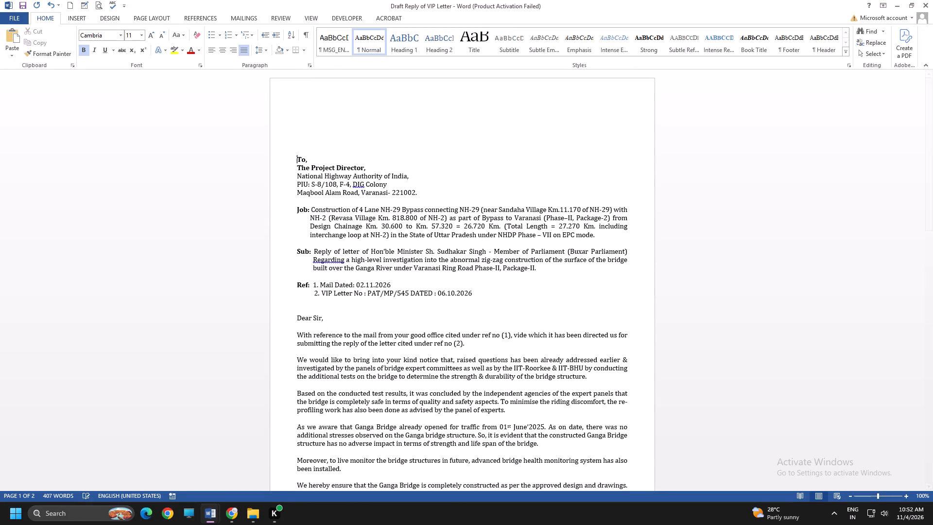
{"action": "scroll", "coordinate": [328, 173], "scroll_direction": "down", "scroll_amount": 9}
{"action": "scroll", "coordinate": [332, 181], "scroll_direction": "up", "scroll_amount": 10}
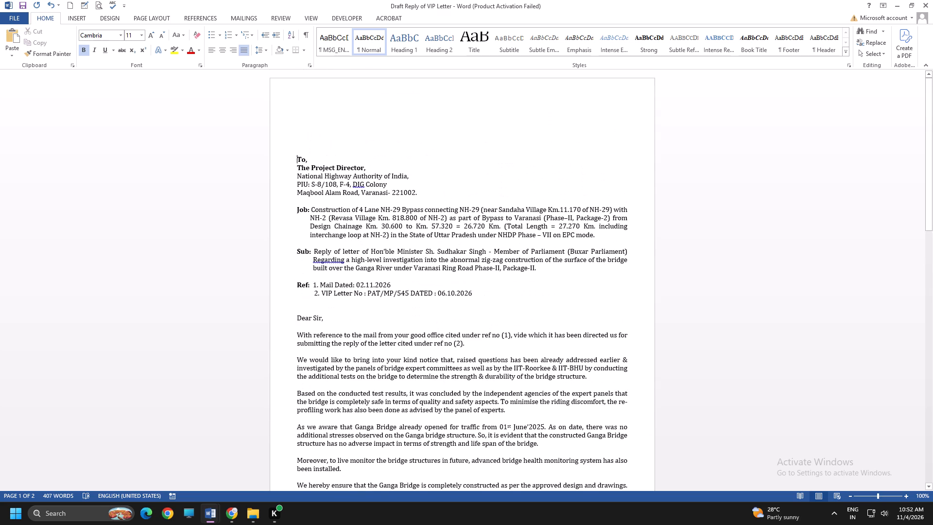
{"action": "scroll", "coordinate": [332, 179], "scroll_direction": "up", "scroll_amount": 2}
Open the print preview of the letter.
{"action": "key", "text": "ctrl+p"}
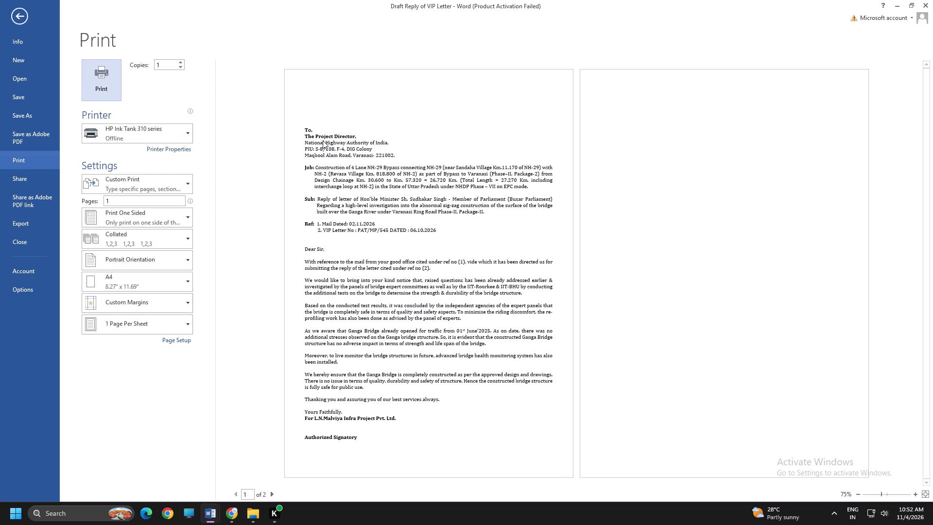
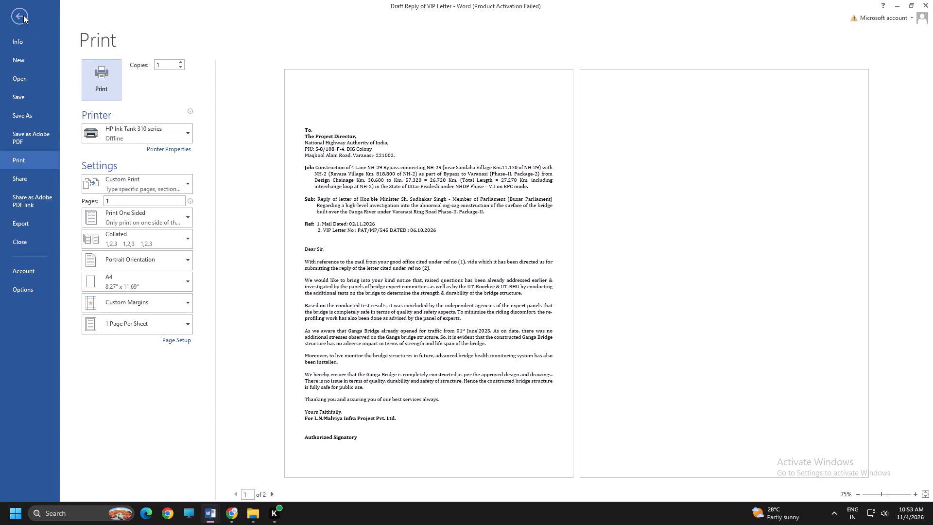
Close the print preview and return to editing the letter.
{"action": "left_click", "coordinate": [23, 15]}
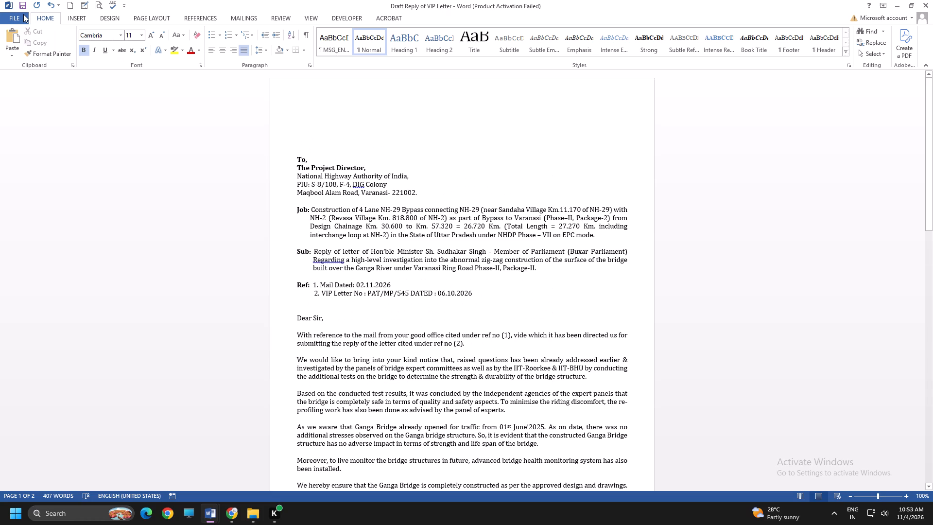
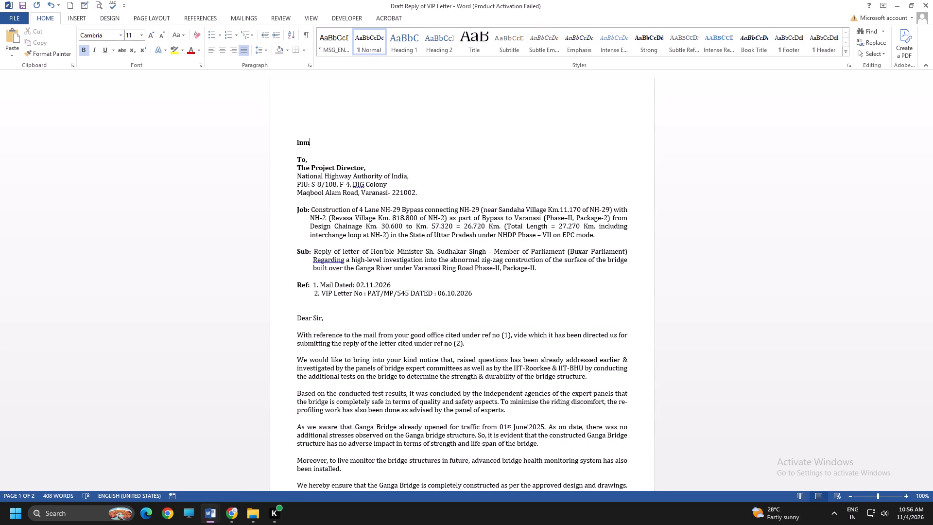
Replace the lowercase text above the To, line with the capitalised letter reference prefix LNMIPPL/.
{"action": "key", "text": "BackSpace"}
{"action": "key", "text": "BackSpace"}
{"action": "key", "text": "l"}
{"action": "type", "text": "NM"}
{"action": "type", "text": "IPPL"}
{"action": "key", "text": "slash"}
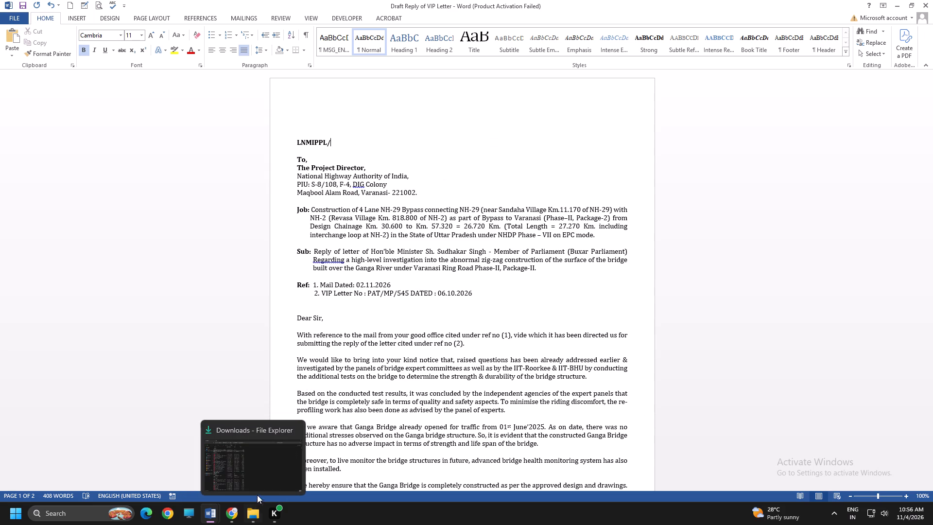
Complete the reference number above the To, line so it reads LNMIPPL/NHAI/VAR/GMN/PKG-II/4856.
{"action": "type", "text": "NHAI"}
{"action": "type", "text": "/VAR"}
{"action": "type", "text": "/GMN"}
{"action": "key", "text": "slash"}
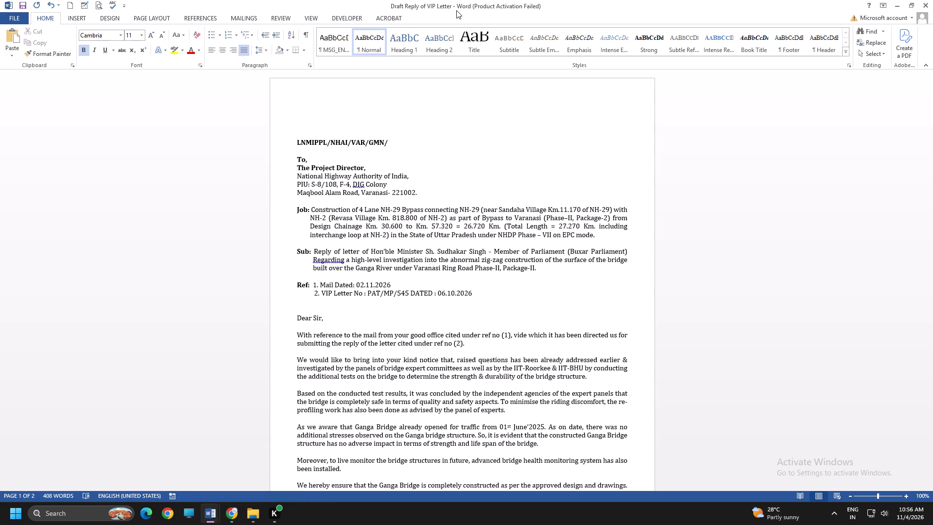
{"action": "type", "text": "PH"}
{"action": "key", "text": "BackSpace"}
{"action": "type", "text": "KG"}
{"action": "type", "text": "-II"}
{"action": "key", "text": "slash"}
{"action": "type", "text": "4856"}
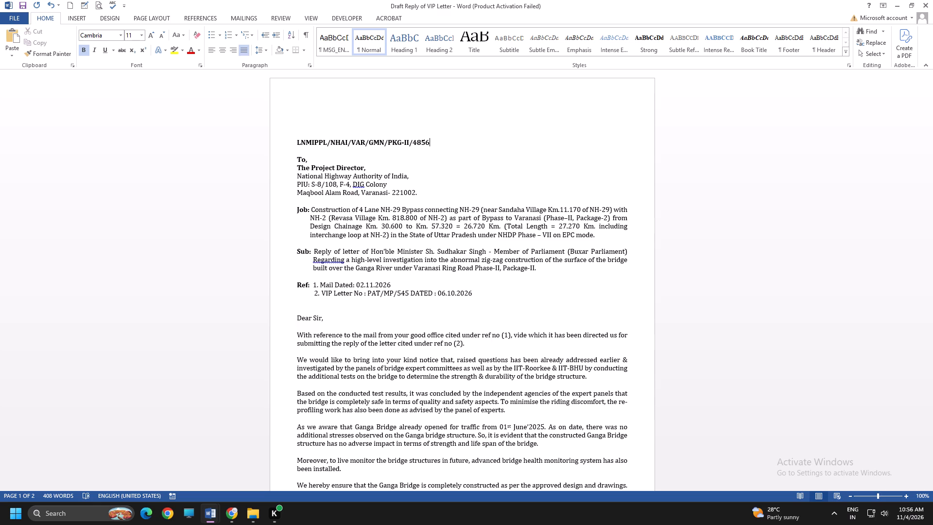
Add a wide run of blank spaces after the reference number on the same line.
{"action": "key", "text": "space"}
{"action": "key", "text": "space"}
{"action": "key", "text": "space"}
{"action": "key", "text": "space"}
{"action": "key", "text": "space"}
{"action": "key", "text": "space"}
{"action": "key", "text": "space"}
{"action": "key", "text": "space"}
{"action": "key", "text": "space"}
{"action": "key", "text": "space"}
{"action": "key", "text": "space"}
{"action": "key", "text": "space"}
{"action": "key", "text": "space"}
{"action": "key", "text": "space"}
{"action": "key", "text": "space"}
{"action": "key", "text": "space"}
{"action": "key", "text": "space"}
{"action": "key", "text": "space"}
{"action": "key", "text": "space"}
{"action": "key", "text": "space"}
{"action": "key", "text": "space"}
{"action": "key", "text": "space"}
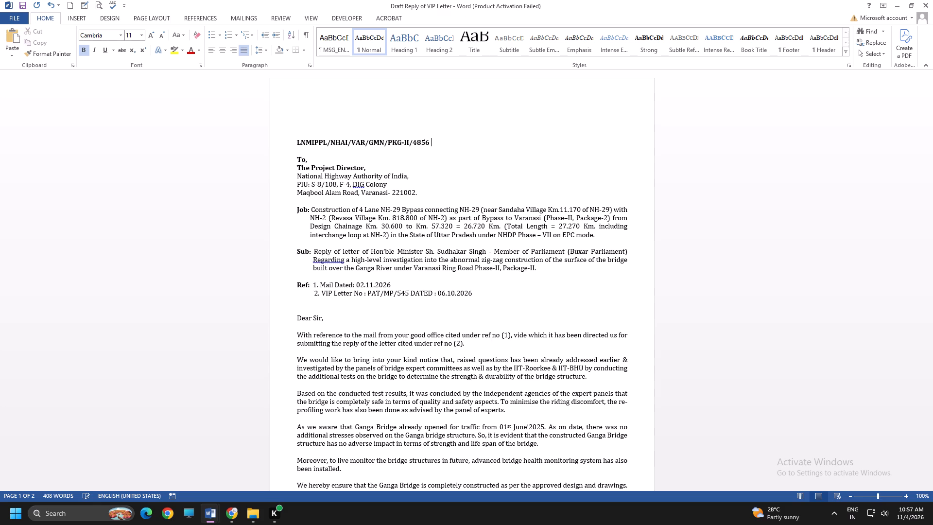
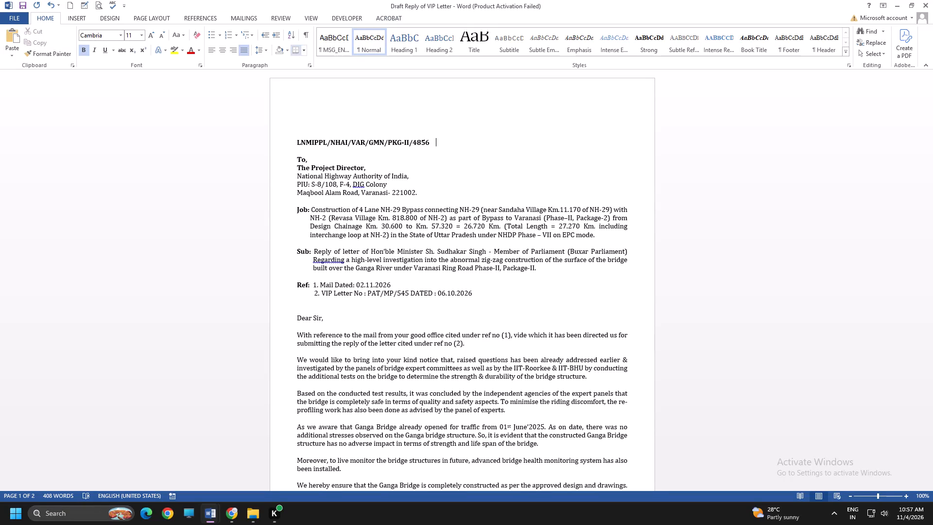
Remove GMN from the reference number and insert GR before VAR so it reads LNMIPPL/NHAI/GR/VAR/PKG-II/4856.
{"action": "left_click", "coordinate": [383, 142]}
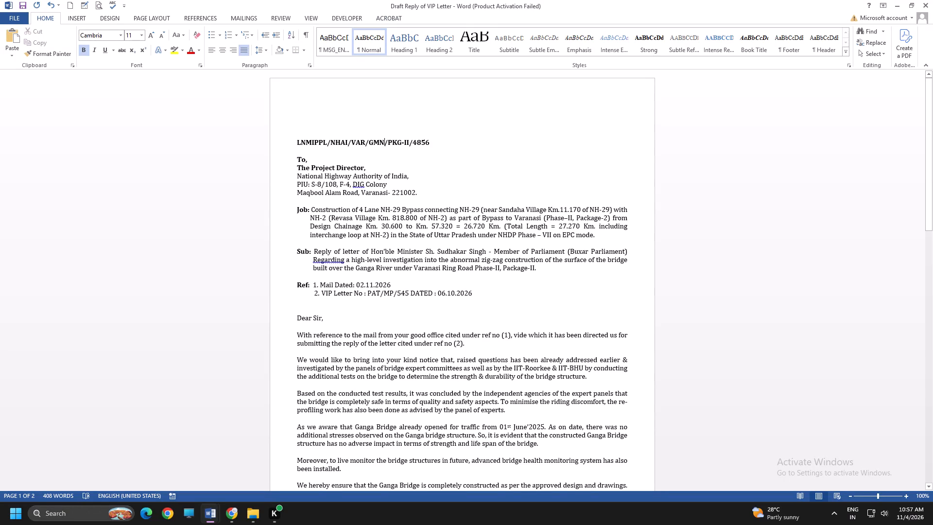
{"action": "key", "text": "BackSpace"}
{"action": "key", "text": "BackSpace"}
{"action": "key", "text": "BackSpace"}
{"action": "key", "text": "BackSpace"}
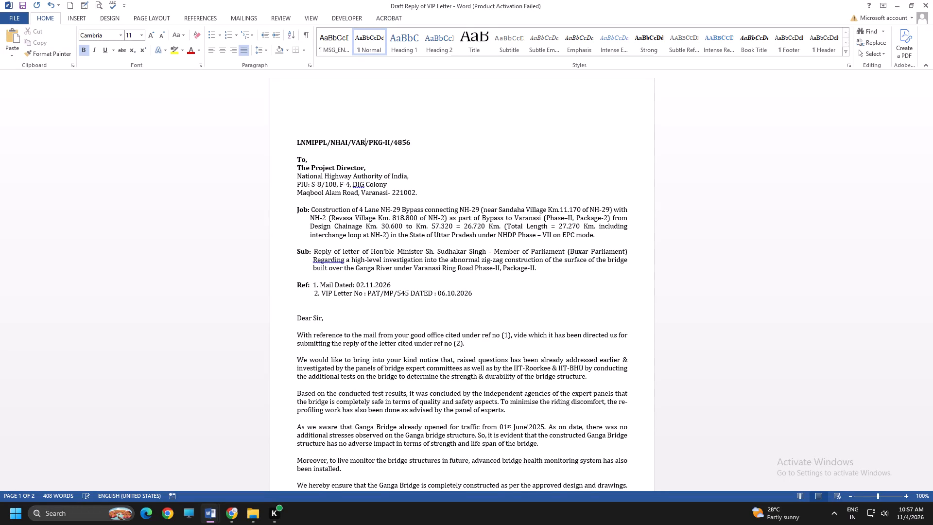
{"action": "key", "text": "Left"}
{"action": "key", "text": "Left"}
{"action": "key", "text": "Left"}
{"action": "type", "text": "GR"}
{"action": "key", "text": "slash"}
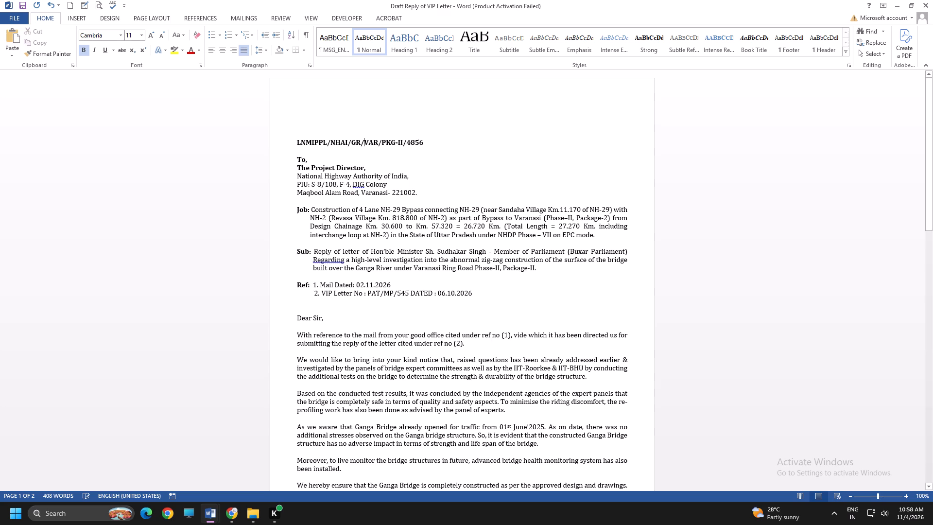
Add "Dated: 04.11.2026" after a wide run of blank spaces on the reference number line.
{"action": "left_click", "coordinate": [463, 141]}
{"action": "left_click", "coordinate": [475, 141]}
{"action": "left_click", "coordinate": [500, 141]}
{"action": "key", "text": "space"}
{"action": "key", "text": "space"}
{"action": "key", "text": "space"}
{"action": "key", "text": "space"}
{"action": "key", "text": "space"}
{"action": "key", "text": "space"}
{"action": "key", "text": "space"}
{"action": "key", "text": "space"}
{"action": "key", "text": "space"}
{"action": "key", "text": "space"}
{"action": "key", "text": "space"}
{"action": "key", "text": "space"}
{"action": "key", "text": "space"}
{"action": "key", "text": "space"}
{"action": "key", "text": "space"}
{"action": "key", "text": "space"}
{"action": "key", "text": "space"}
{"action": "key", "text": "space"}
{"action": "key", "text": "space"}
{"action": "key", "text": "space"}
{"action": "key", "text": "space"}
{"action": "key", "text": "space"}
{"action": "key", "text": "space"}
{"action": "key", "text": "space"}
{"action": "key", "text": "space"}
{"action": "key", "text": "space"}
{"action": "key", "text": "space"}
{"action": "key", "text": "space"}
{"action": "key", "text": "space"}
{"action": "key", "text": "space"}
{"action": "key", "text": "space"}
{"action": "key", "text": "space"}
{"action": "key", "text": "space"}
{"action": "key", "text": "space"}
{"action": "key", "text": "space"}
{"action": "key", "text": "space"}
{"action": "key", "text": "space"}
{"action": "key", "text": "space"}
{"action": "key", "text": "space"}
{"action": "key", "text": "space"}
{"action": "key", "text": "space"}
{"action": "key", "text": "space"}
{"action": "key", "text": "space"}
{"action": "key", "text": "space"}
{"action": "key", "text": "space"}
{"action": "key", "text": "space"}
{"action": "key", "text": "space"}
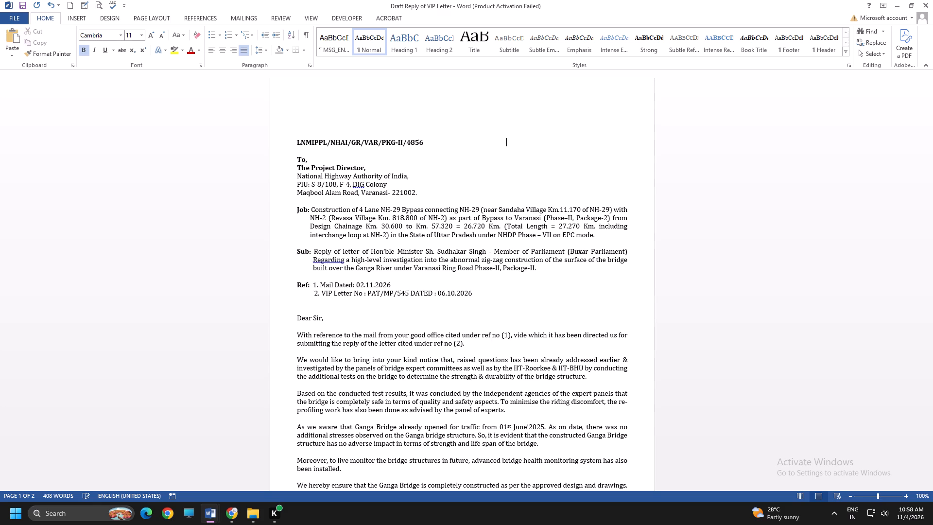
{"action": "key", "text": "space"}
{"action": "key", "text": "space"}
{"action": "key", "text": "space"}
{"action": "key", "text": "space"}
{"action": "key", "text": "space"}
{"action": "key", "text": "space"}
{"action": "key", "text": "space"}
{"action": "type", "text": "D"}
{"action": "type", "text": "ated"}
{"action": "key", "text": "shift+colon"}
{"action": "key", "text": "space"}
{"action": "type", "text": "04"}
{"action": "type", "text": ".11.2026"}
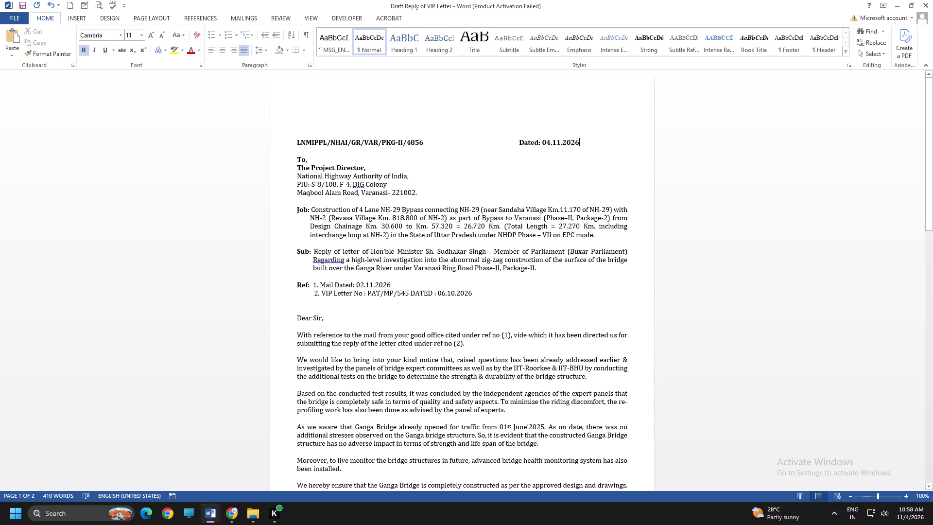
Insert more spaces before "Dated: 04.11.2026" until the date ends at the body text's right margin.
{"action": "left_click", "coordinate": [518, 144]}
{"action": "key", "text": "space"}
{"action": "key", "text": "space"}
{"action": "key", "text": "space"}
{"action": "key", "text": "space"}
{"action": "key", "text": "space"}
{"action": "key", "text": "space"}
{"action": "key", "text": "space"}
{"action": "key", "text": "space"}
{"action": "key", "text": "space"}
{"action": "key", "text": "space"}
{"action": "key", "text": "space"}
{"action": "key", "text": "space"}
{"action": "key", "text": "space"}
{"action": "key", "text": "space"}
{"action": "key", "text": "space"}
{"action": "key", "text": "space"}
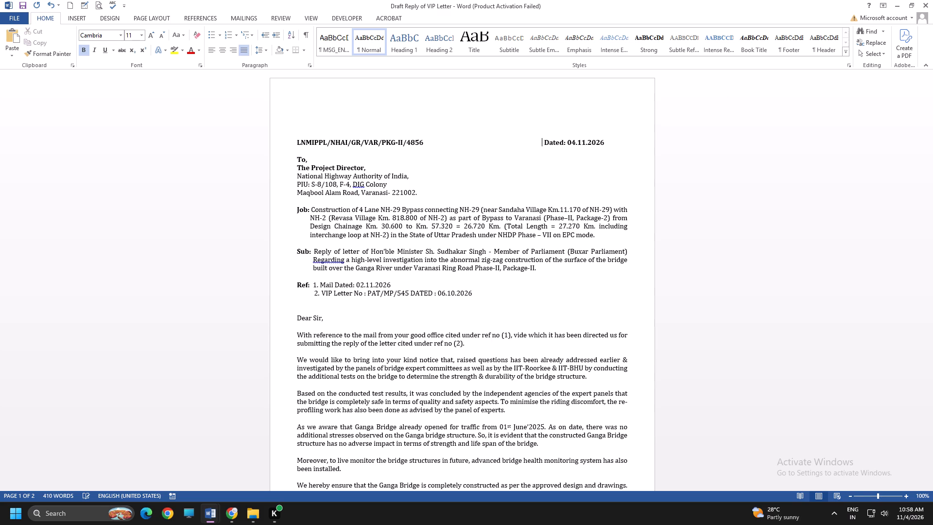
{"action": "key", "text": "space"}
{"action": "key", "text": "space"}
{"action": "key", "text": "space"}
{"action": "key", "text": "space"}
{"action": "key", "text": "space"}
{"action": "key", "text": "space"}
{"action": "key", "text": "space"}
{"action": "key", "text": "space"}
{"action": "key", "text": "space"}
{"action": "key", "text": "space"}
{"action": "key", "text": "space"}
{"action": "key", "text": "space"}
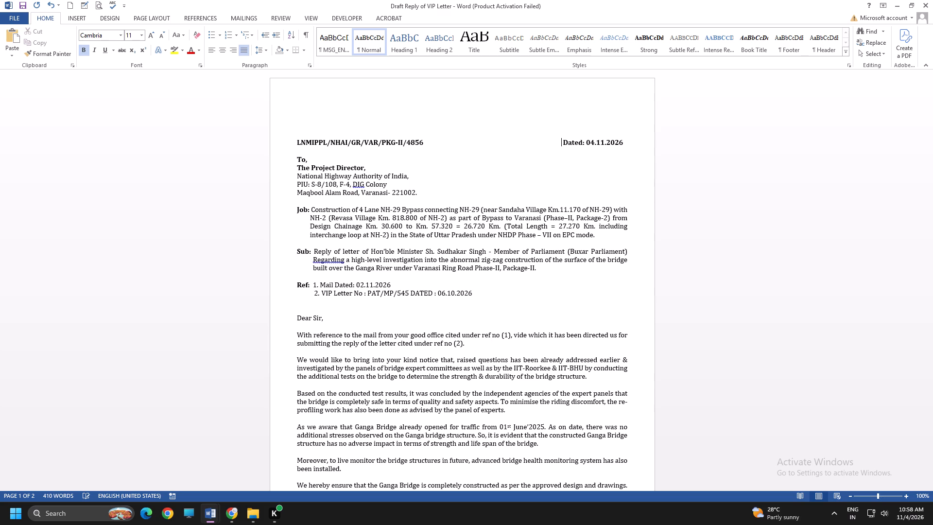
{"action": "key", "text": "space"}
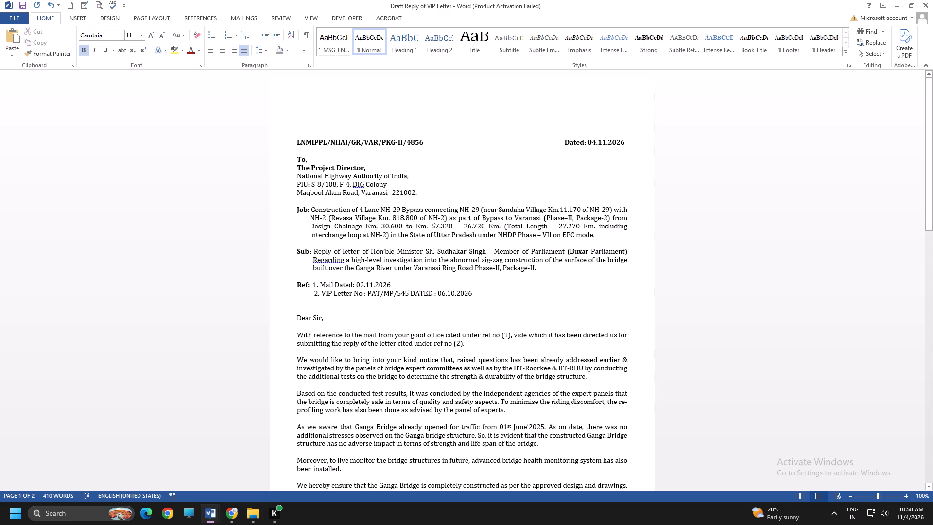
{"action": "key", "text": "space"}
Delete the empty paragraphs on the blank second page to remove that page.
{"action": "left_click", "coordinate": [298, 142]}
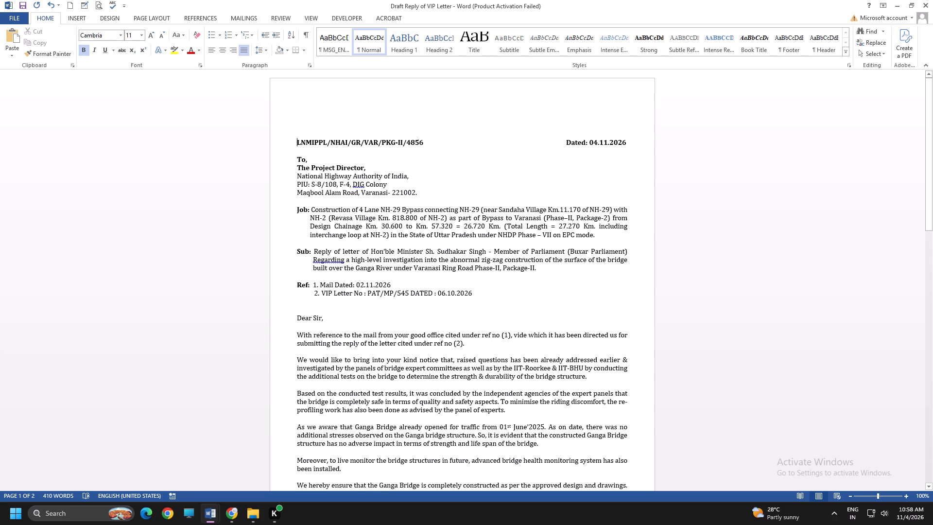
{"action": "scroll", "coordinate": [411, 344], "scroll_direction": "down", "scroll_amount": 8}
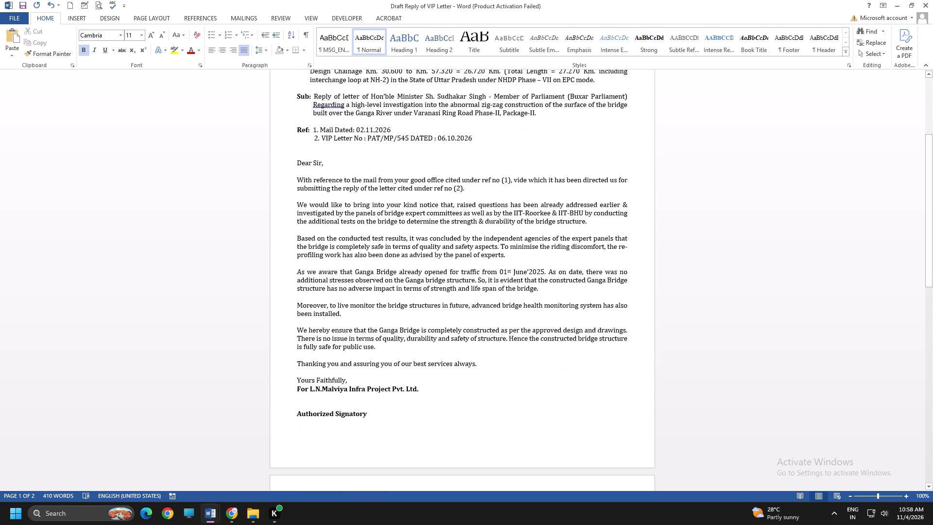
{"action": "scroll", "coordinate": [418, 326], "scroll_direction": "down", "scroll_amount": 15}
{"action": "left_click", "coordinate": [370, 317]}
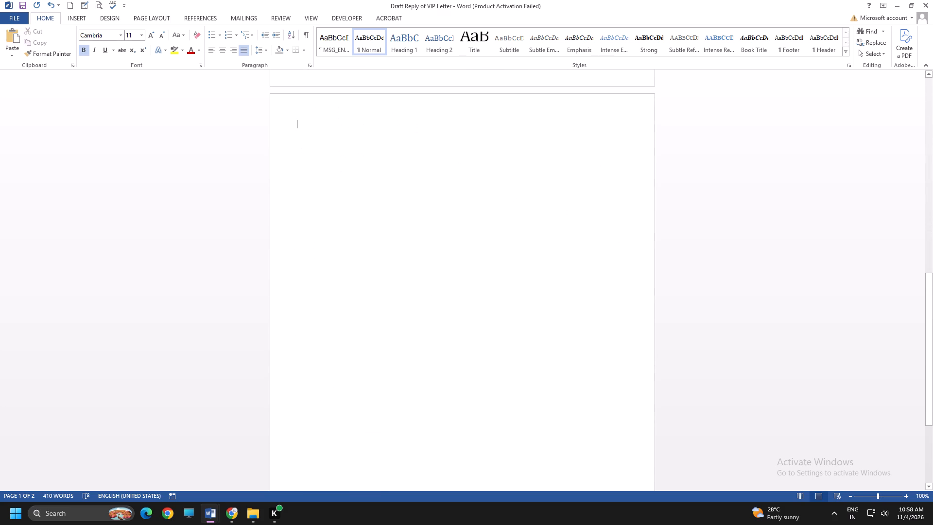
{"action": "key", "text": "Delete"}
{"action": "scroll", "coordinate": [377, 202], "scroll_direction": "up", "scroll_amount": 9}
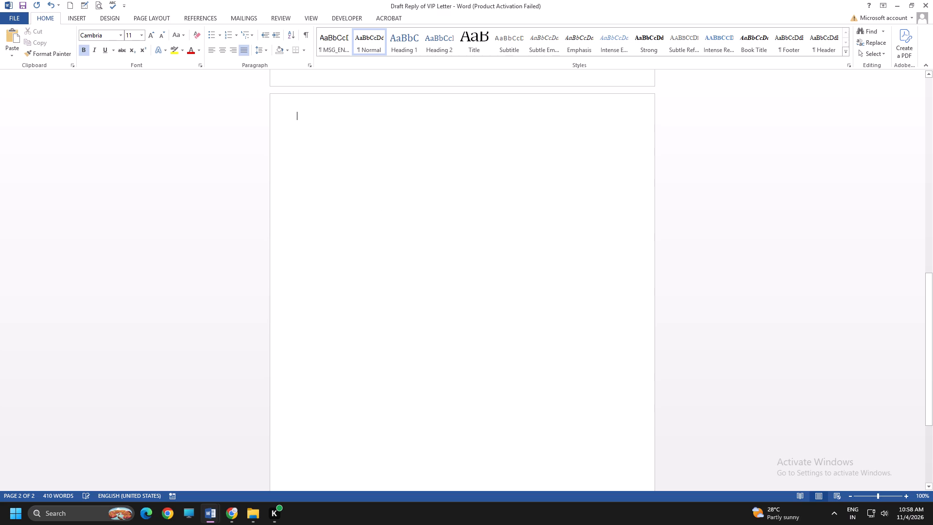
{"action": "key", "text": "Delete"}
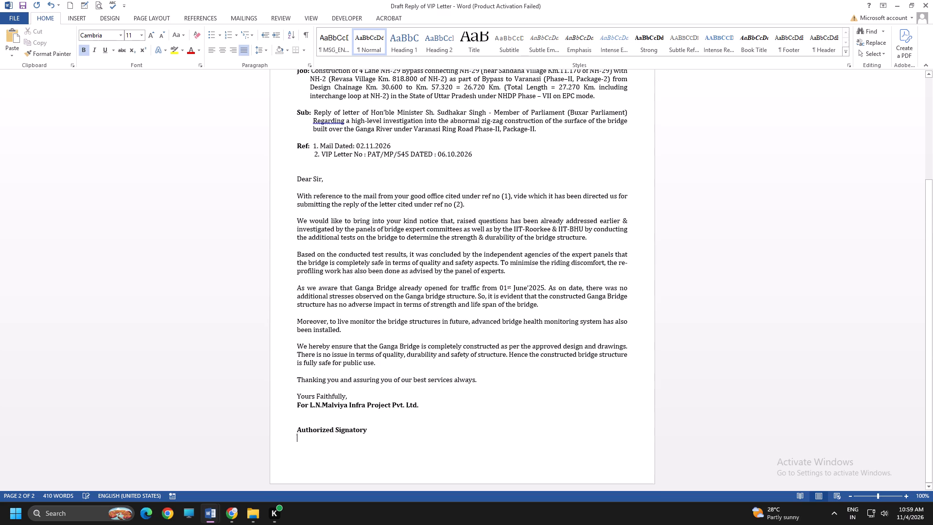
Insert two blank lines above the reference number line to move the letter text lower on the page.
{"action": "scroll", "coordinate": [378, 166], "scroll_direction": "up", "scroll_amount": 6}
{"action": "scroll", "coordinate": [377, 227], "scroll_direction": "down", "scroll_amount": 4}
{"action": "scroll", "coordinate": [367, 178], "scroll_direction": "up", "scroll_amount": 2}
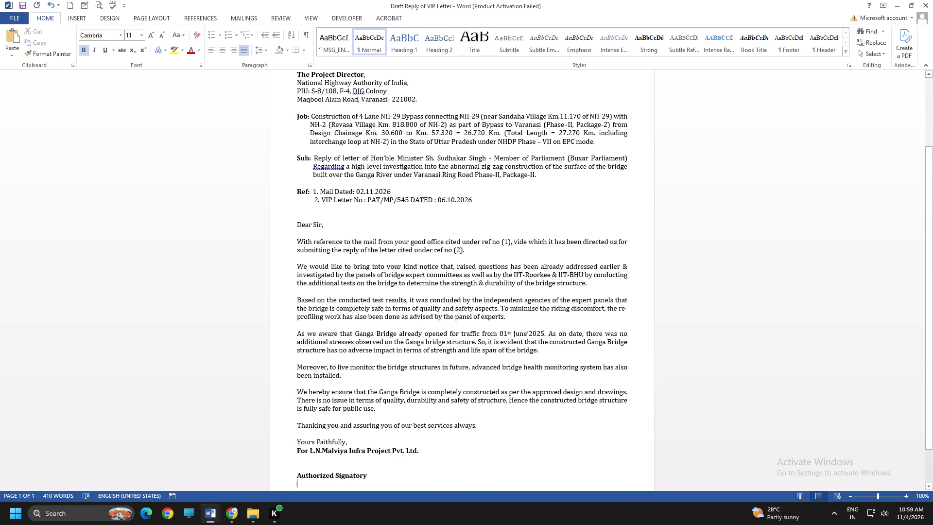
{"action": "scroll", "coordinate": [367, 178], "scroll_direction": "up", "scroll_amount": 6}
{"action": "left_click", "coordinate": [297, 143]}
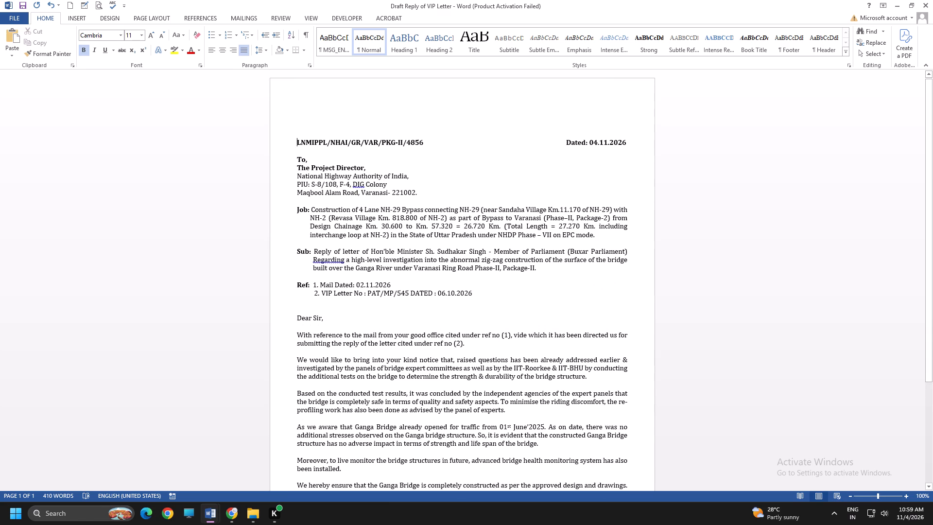
{"action": "key", "text": "Return"}
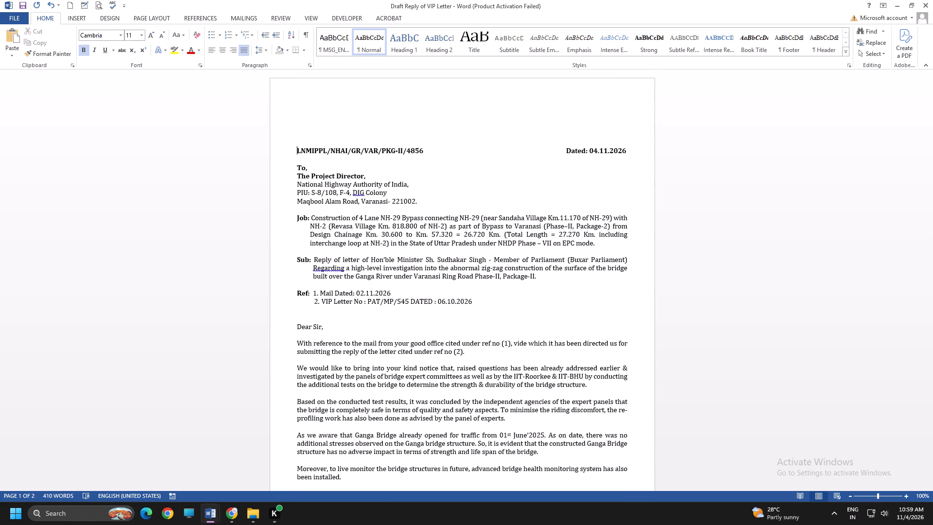
{"action": "scroll", "coordinate": [359, 215], "scroll_direction": "down", "scroll_amount": 9}
{"action": "scroll", "coordinate": [364, 215], "scroll_direction": "up", "scroll_amount": 4}
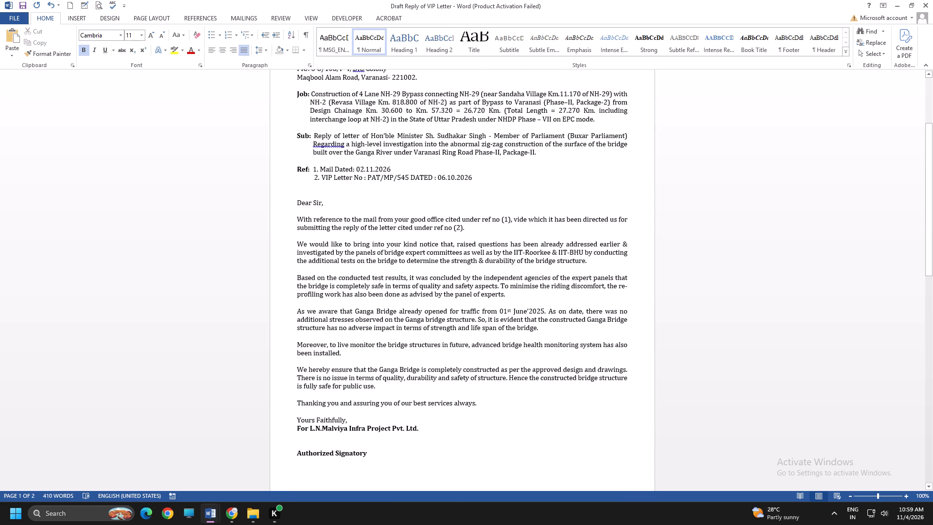
{"action": "scroll", "coordinate": [364, 215], "scroll_direction": "up", "scroll_amount": 2}
{"action": "scroll", "coordinate": [364, 215], "scroll_direction": "down", "scroll_amount": 2}
{"action": "scroll", "coordinate": [364, 215], "scroll_direction": "up", "scroll_amount": 9}
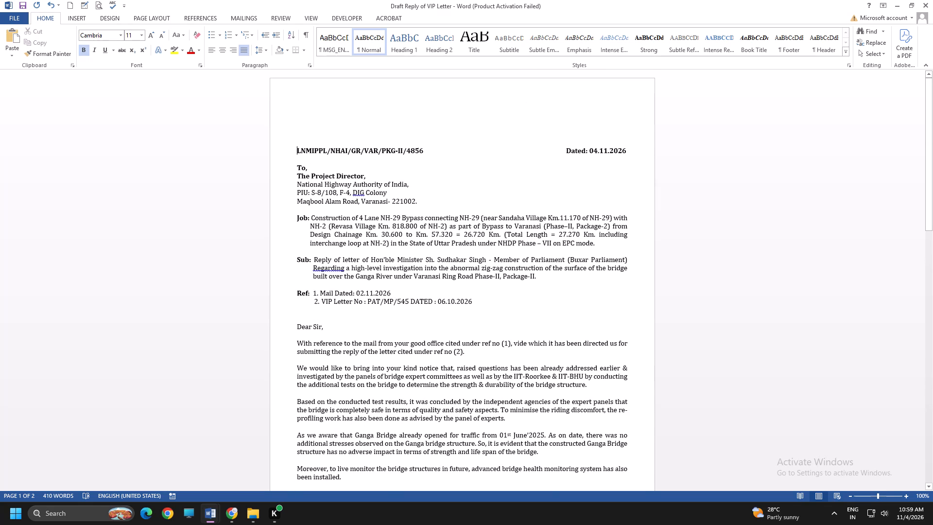
{"action": "key", "text": "Return"}
{"action": "scroll", "coordinate": [365, 215], "scroll_direction": "down", "scroll_amount": 6}
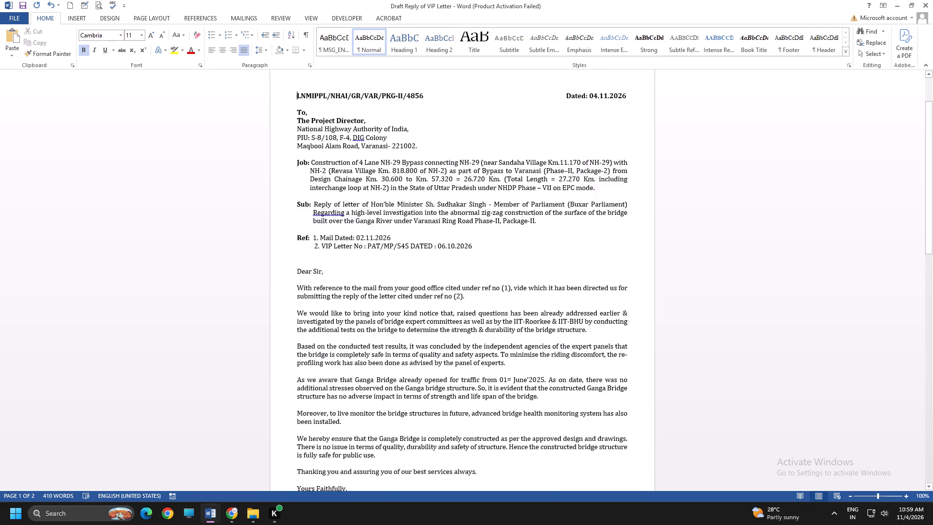
{"action": "scroll", "coordinate": [370, 217], "scroll_direction": "down", "scroll_amount": 6}
{"action": "scroll", "coordinate": [373, 219], "scroll_direction": "up", "scroll_amount": 13}
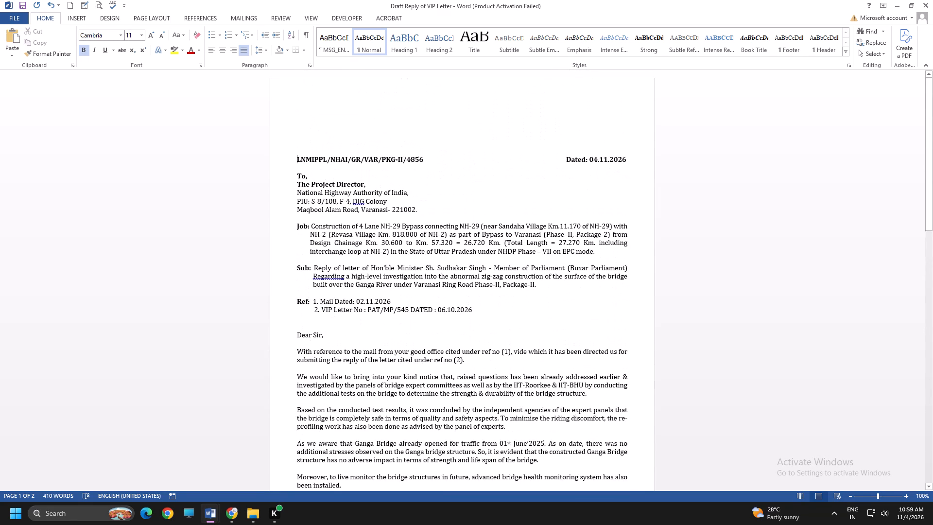
Remove one blank line above the reference number line to move the letter text slightly higher.
{"action": "key", "text": "BackSpace"}
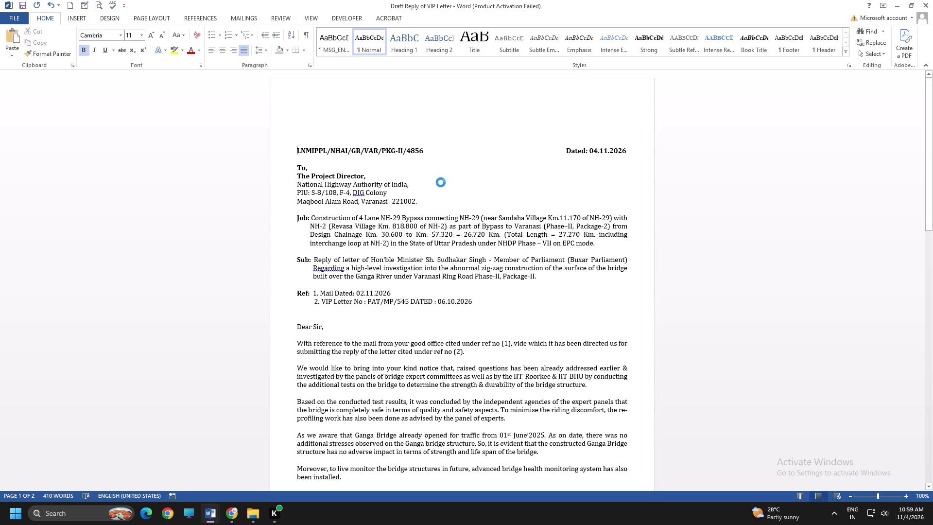
Check the letter's page layout from the reference line to the signature block, including in the print preview.
{"action": "scroll", "coordinate": [429, 249], "scroll_direction": "down", "scroll_amount": 4}
{"action": "scroll", "coordinate": [390, 274], "scroll_direction": "down", "scroll_amount": 2}
{"action": "scroll", "coordinate": [415, 308], "scroll_direction": "down", "scroll_amount": 1}
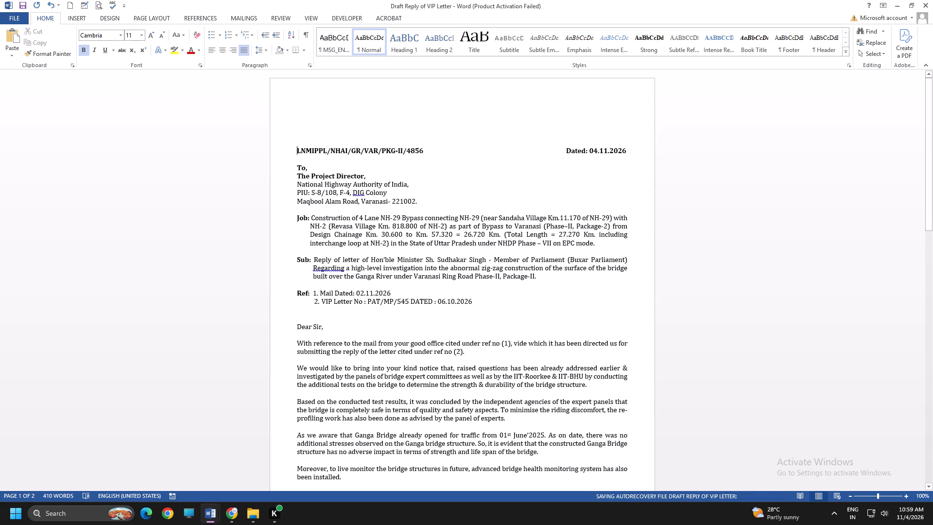
{"action": "scroll", "coordinate": [417, 306], "scroll_direction": "down", "scroll_amount": 2}
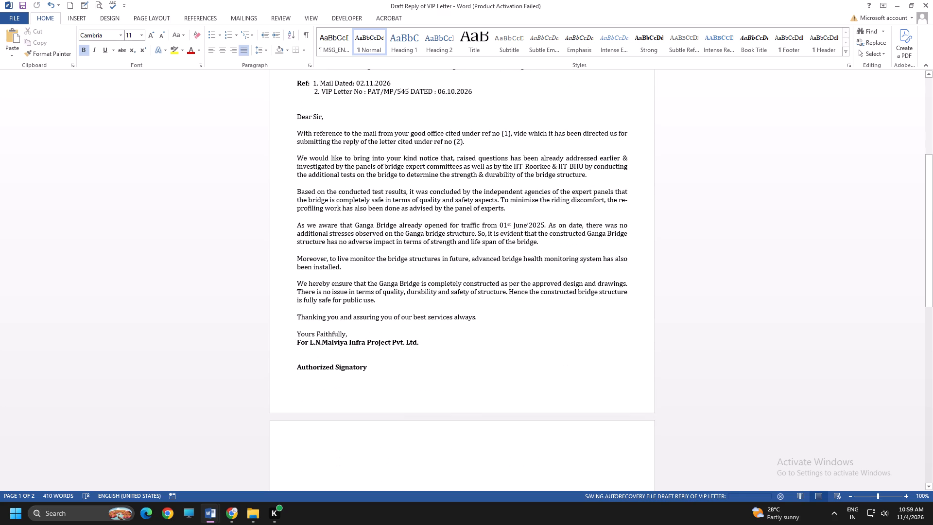
{"action": "scroll", "coordinate": [374, 317], "scroll_direction": "up", "scroll_amount": 7}
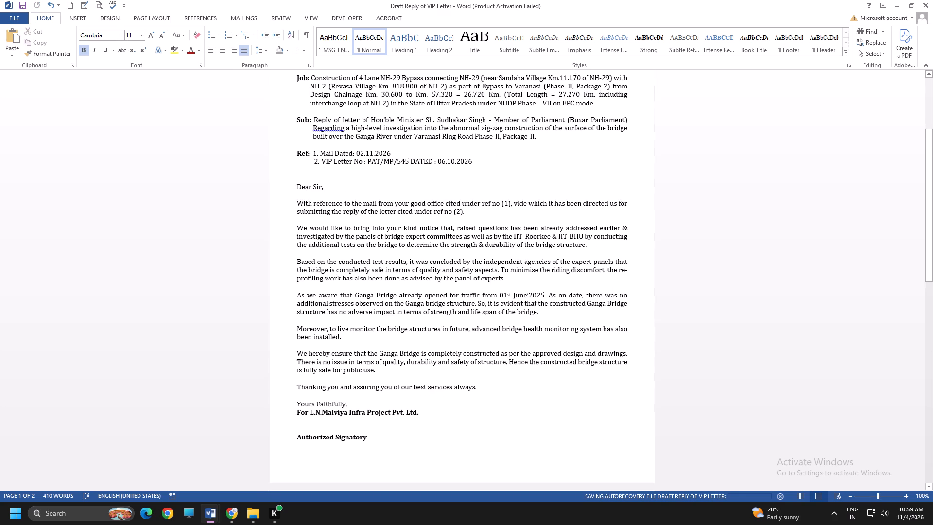
{"action": "scroll", "coordinate": [386, 255], "scroll_direction": "up", "scroll_amount": 2}
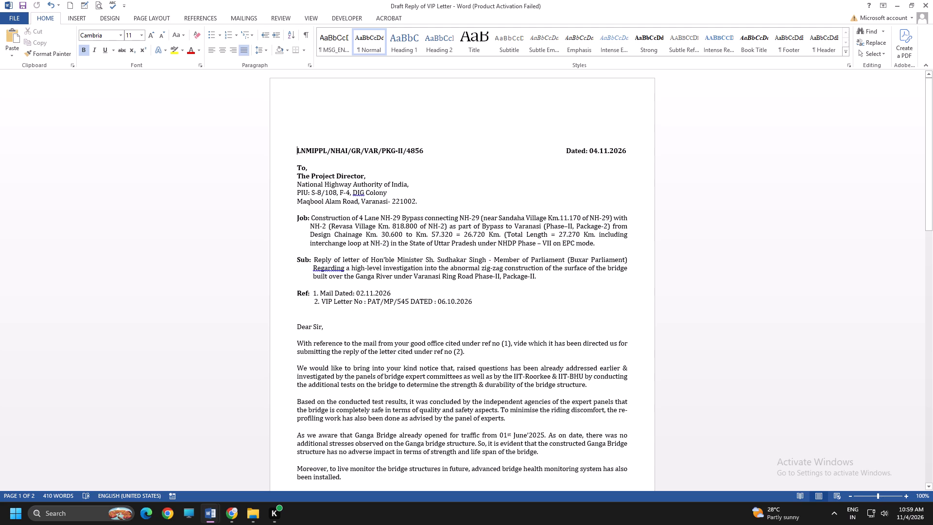
{"action": "key", "text": "ctrl+p"}
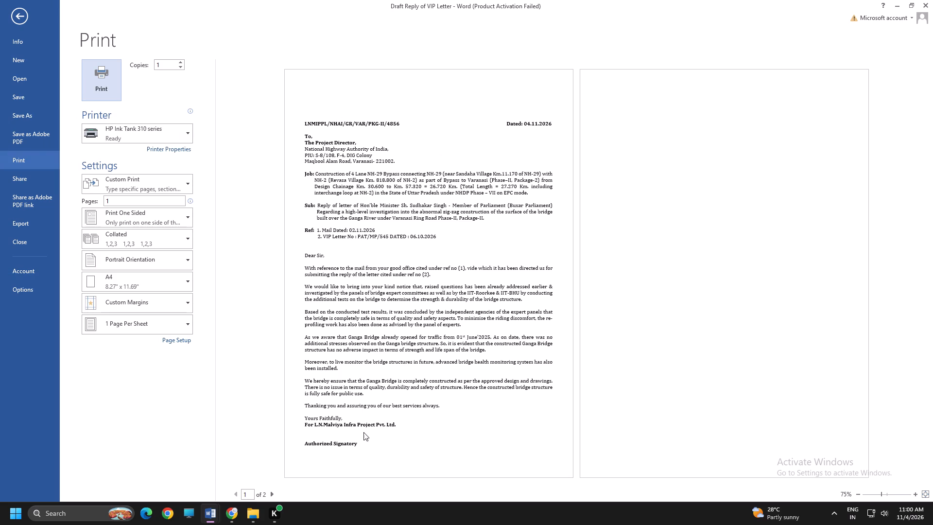
{"action": "left_click", "coordinate": [12, 17]}
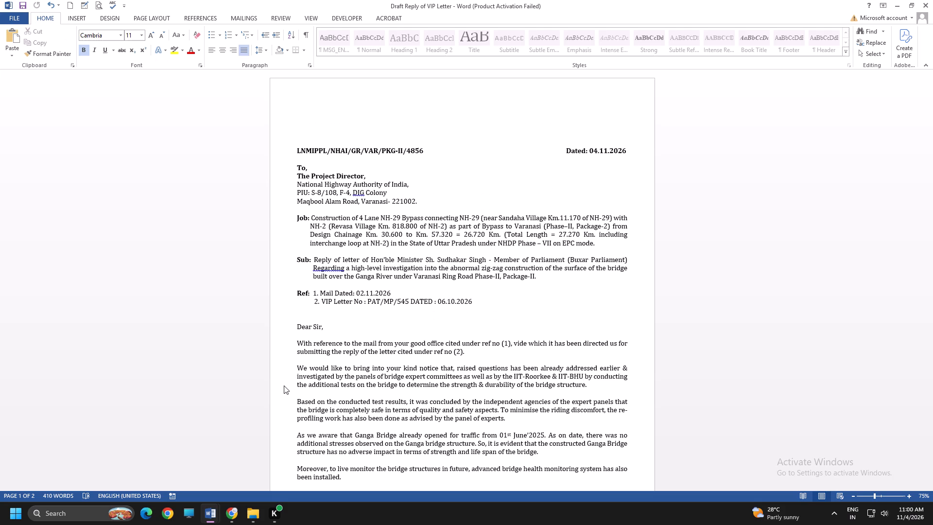
Delete the leftover empty paragraph on the blank second page so the letter ends at "Authorized Signatory".
{"action": "scroll", "coordinate": [332, 354], "scroll_direction": "down", "scroll_amount": 14}
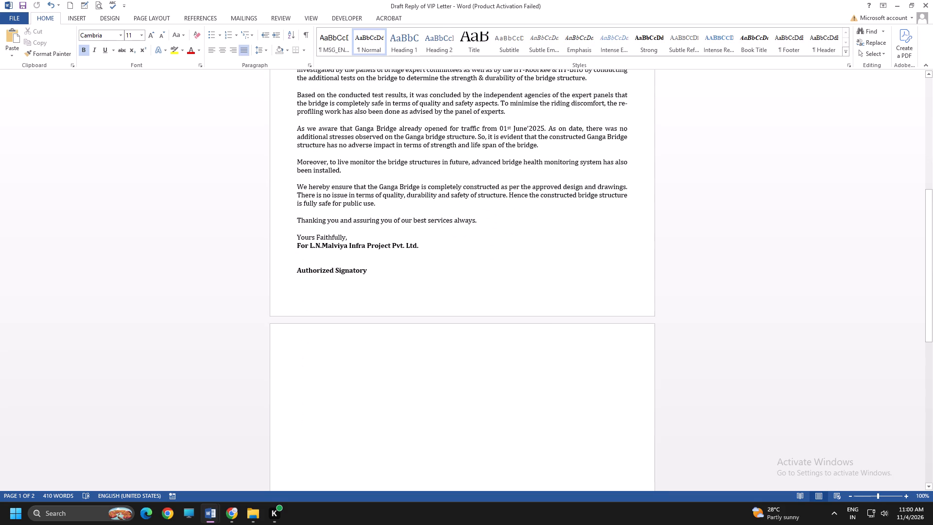
{"action": "left_click", "coordinate": [328, 341]}
{"action": "key", "text": "Delete"}
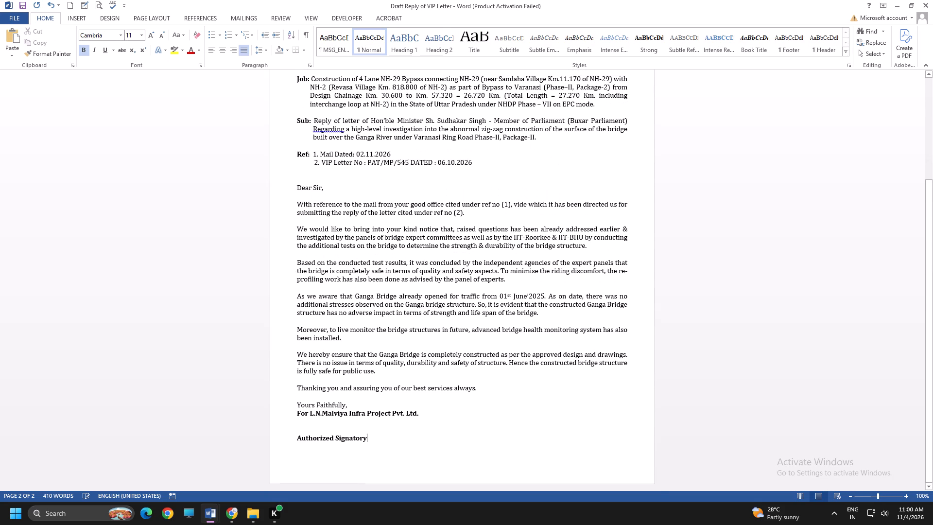
Open the print settings and preview for the letter.
{"action": "key", "text": "ctrl+p"}
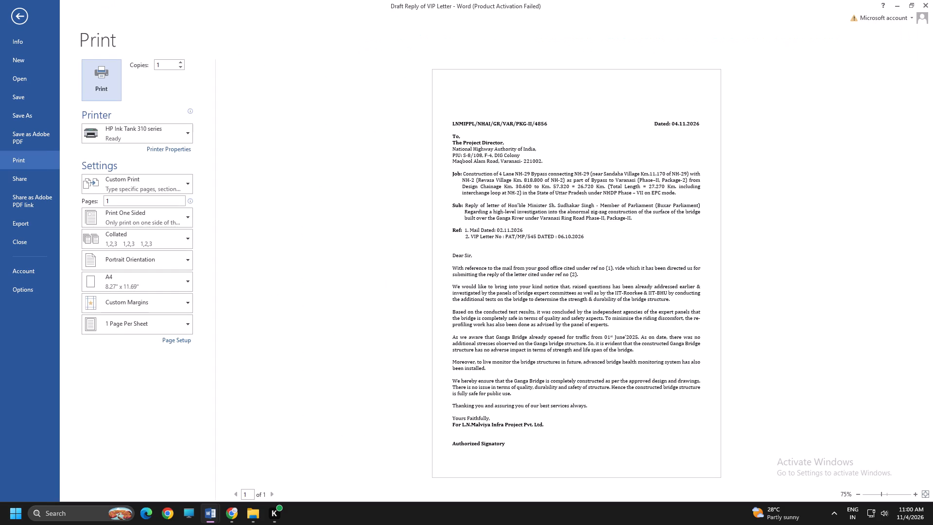
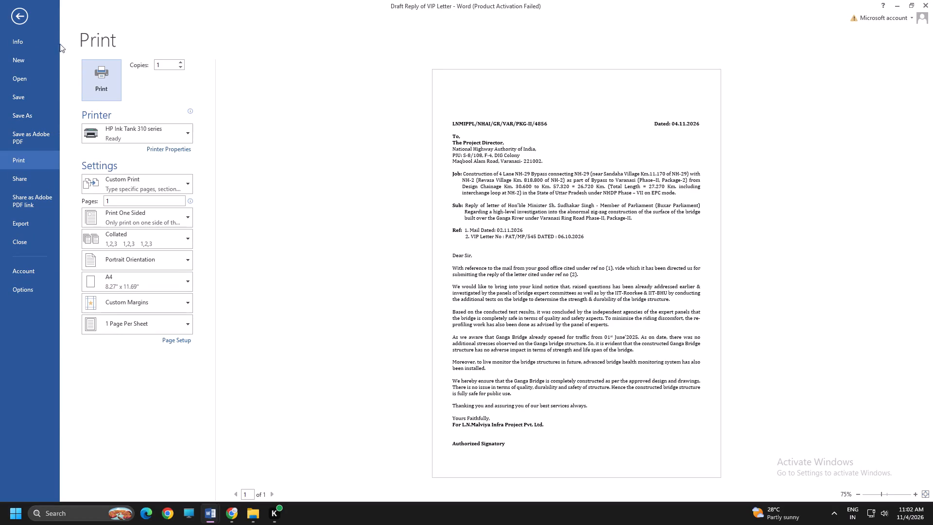
Leave the print preview and return to the letter's editing view.
{"action": "left_click", "coordinate": [24, 18]}
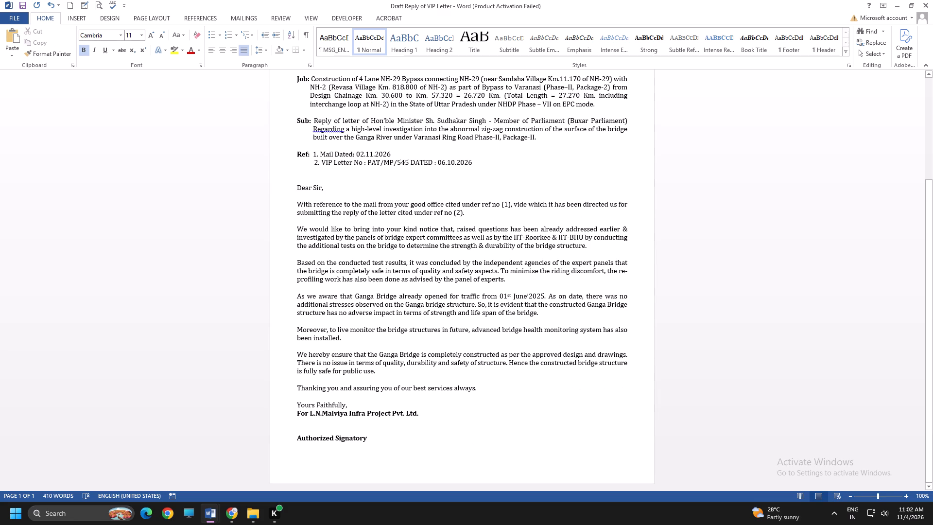
Delete the closing signature block from "Yours Faithfully," through "Authorized Signatory" at the end of the letter, and save the document.
{"action": "left_click_drag", "start_coordinate": [295, 406], "coordinate": [388, 440]}
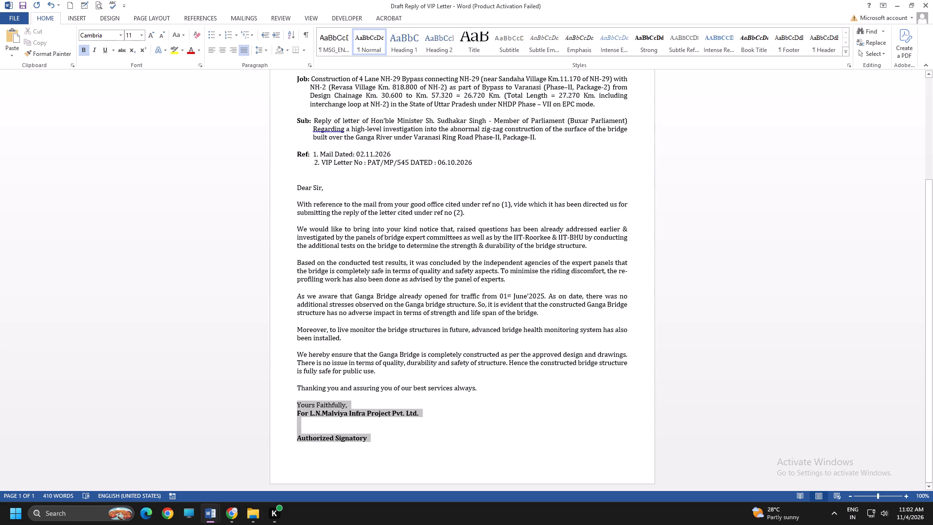
{"action": "left_click_drag", "start_coordinate": [388, 440], "coordinate": [388, 441]}
{"action": "key", "text": "BackSpace"}
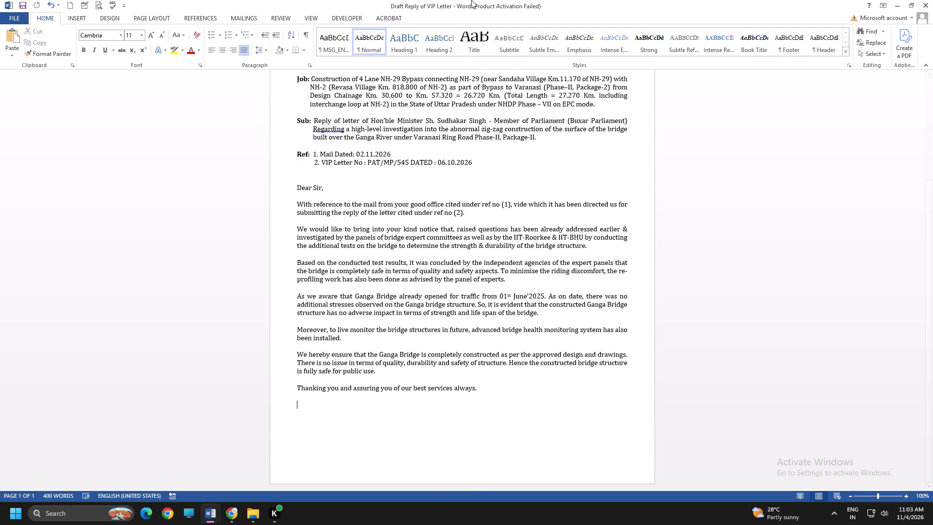
{"action": "left_click", "coordinate": [22, 7]}
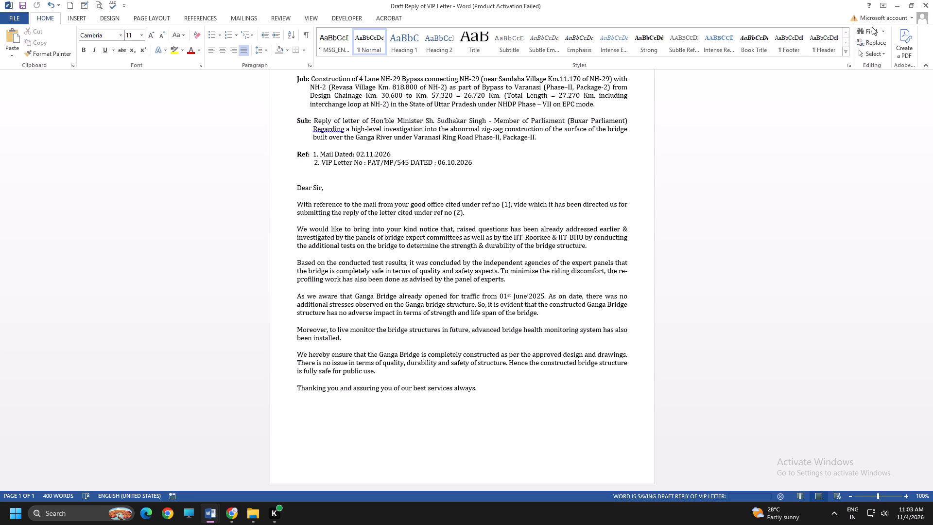
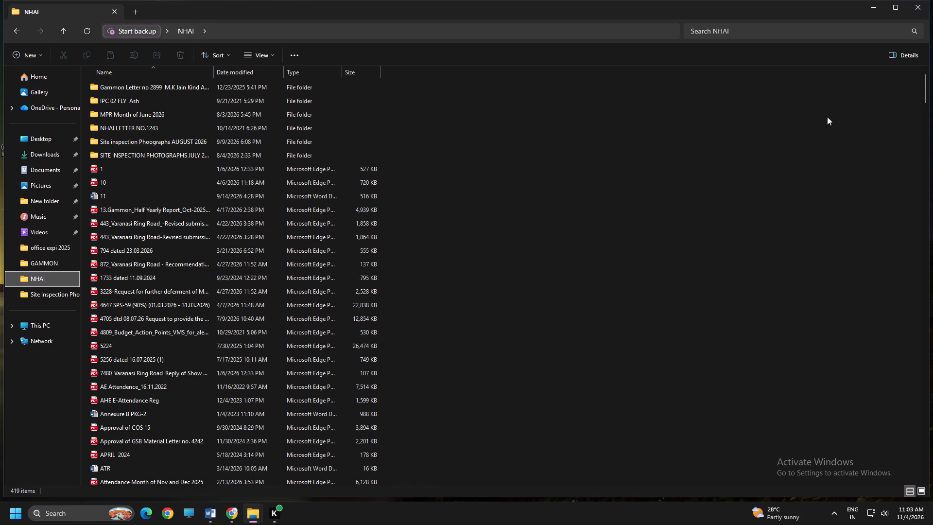
Find and open the Word document Letter no. 4788 in the NHAI folder.
{"action": "left_click_drag", "start_coordinate": [924, 82], "coordinate": [902, 376]}
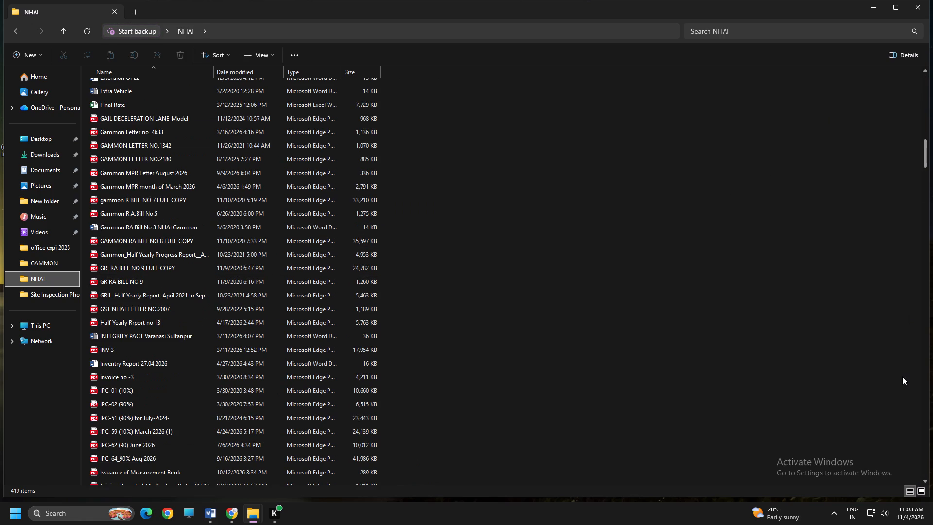
{"action": "left_click_drag", "start_coordinate": [902, 376], "coordinate": [907, 478]}
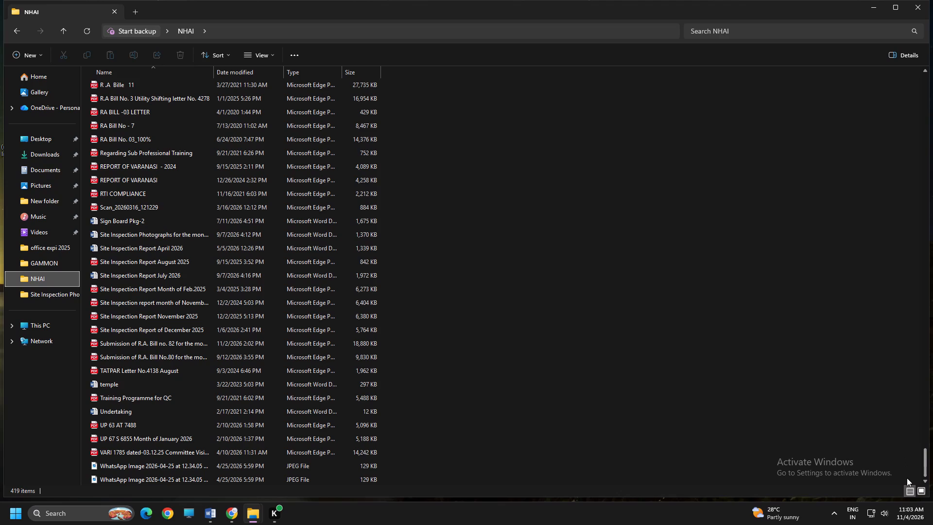
{"action": "left_click_drag", "start_coordinate": [907, 478], "coordinate": [893, 438]}
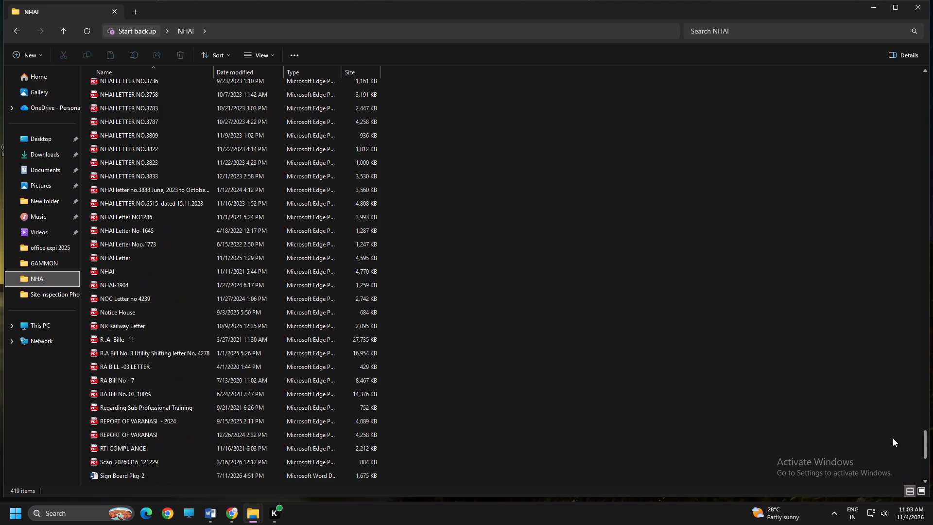
{"action": "left_click_drag", "start_coordinate": [893, 438], "coordinate": [854, 318]}
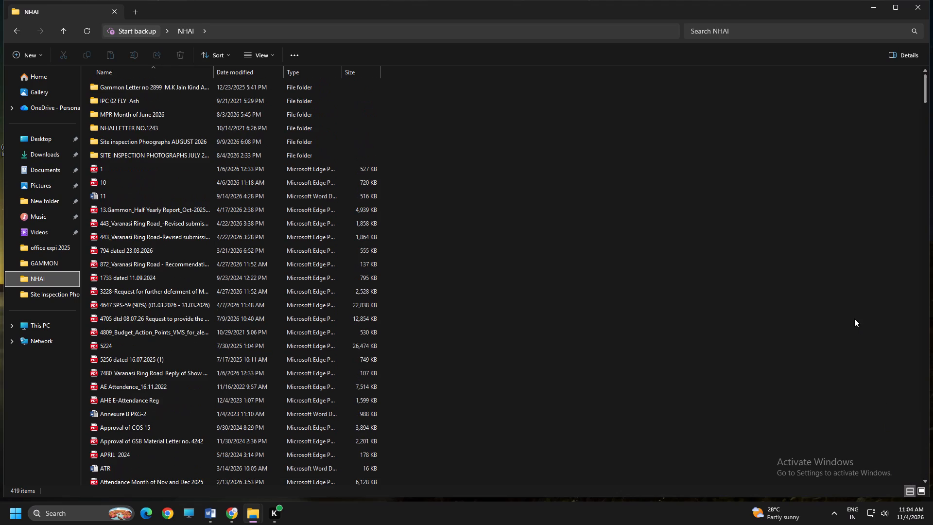
{"action": "left_click_drag", "start_coordinate": [854, 318], "coordinate": [859, 322]}
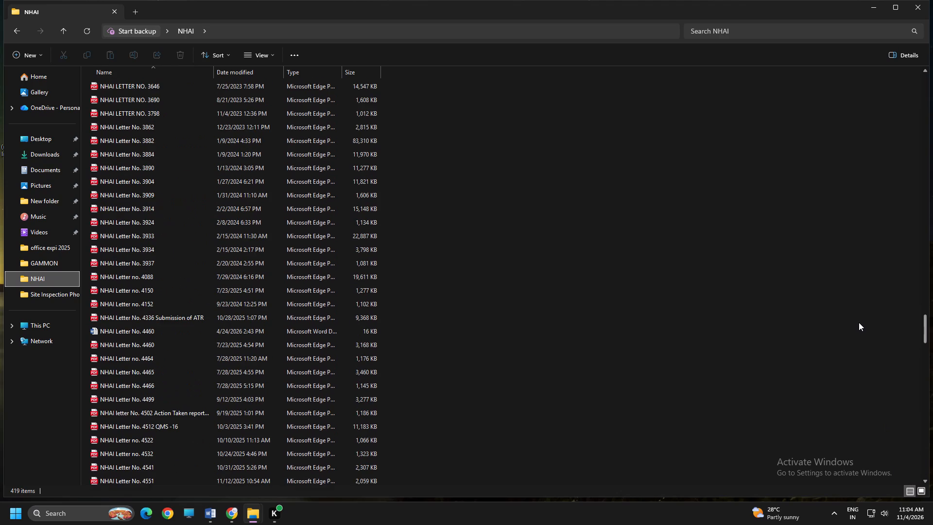
{"action": "left_click_drag", "start_coordinate": [859, 322], "coordinate": [856, 288]}
{"action": "scroll", "coordinate": [668, 283], "scroll_direction": "up", "scroll_amount": 15}
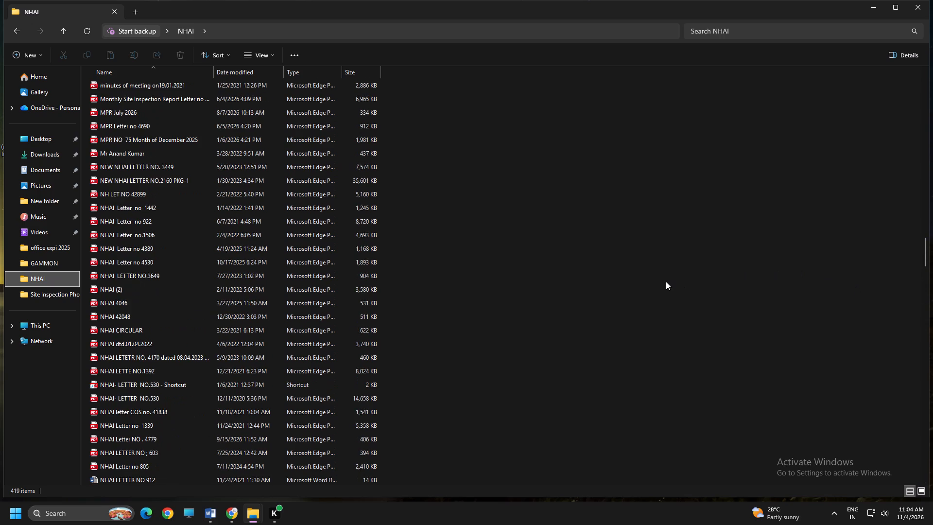
{"action": "scroll", "coordinate": [666, 281], "scroll_direction": "up", "scroll_amount": 9}
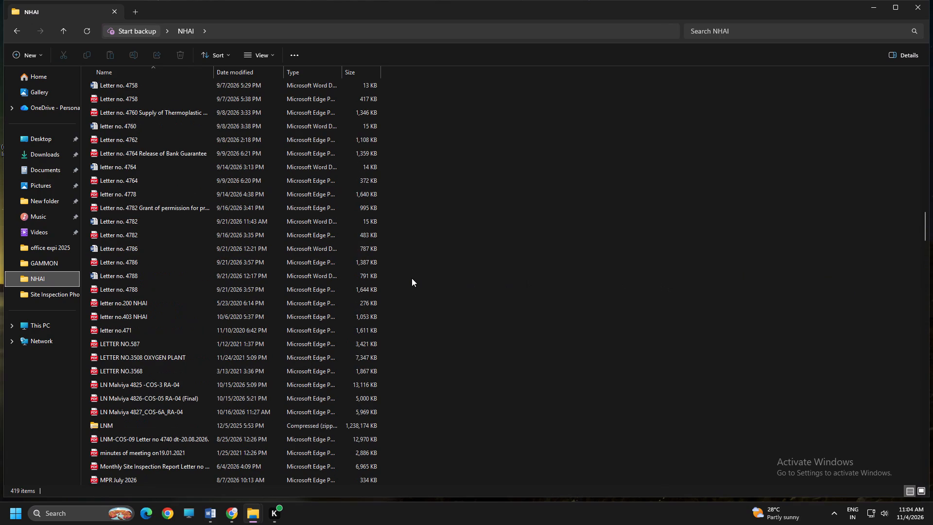
{"action": "double_click", "coordinate": [171, 275]}
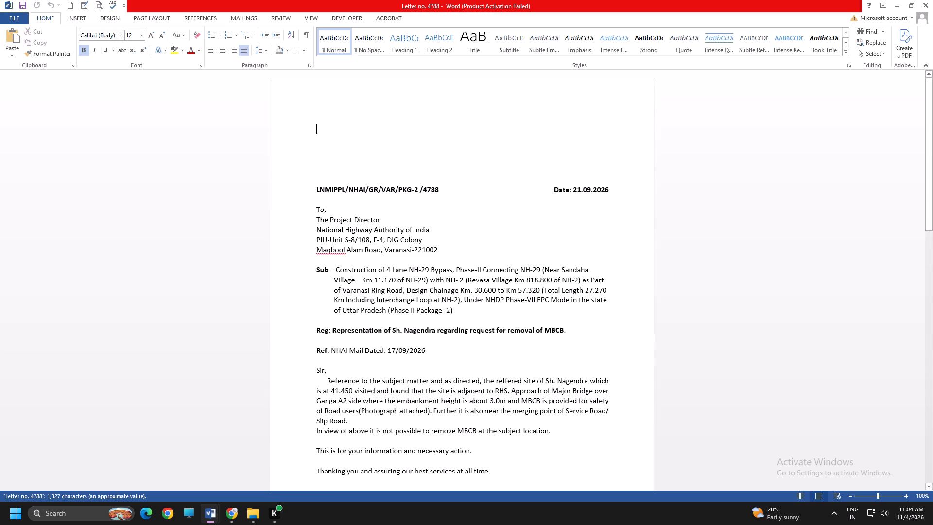
Copy Letter no. 4788's closing lines, Team Leader signature block and Copy To line to the end of the Draft Reply of VIP Letter.
{"action": "scroll", "coordinate": [363, 334], "scroll_direction": "down", "scroll_amount": 5}
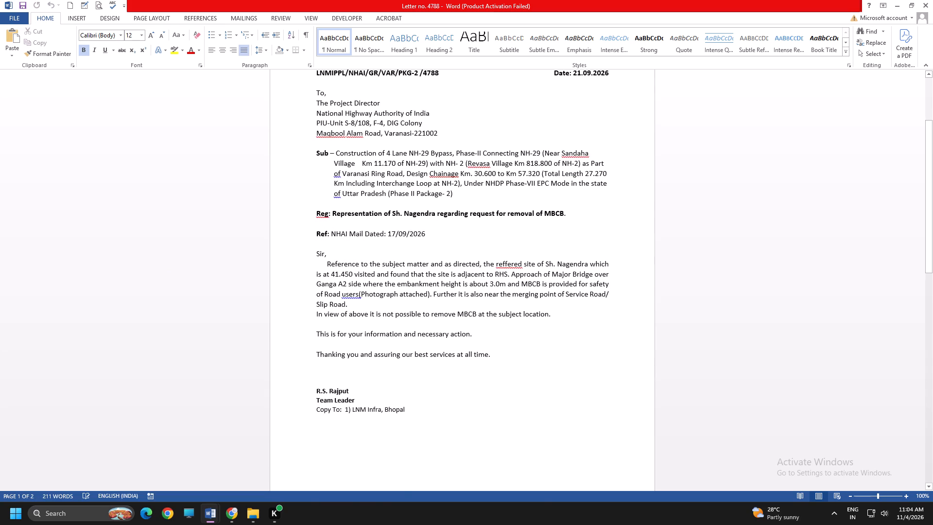
{"action": "left_click_drag", "start_coordinate": [316, 332], "coordinate": [430, 409]}
{"action": "key", "text": "ctrl+c"}
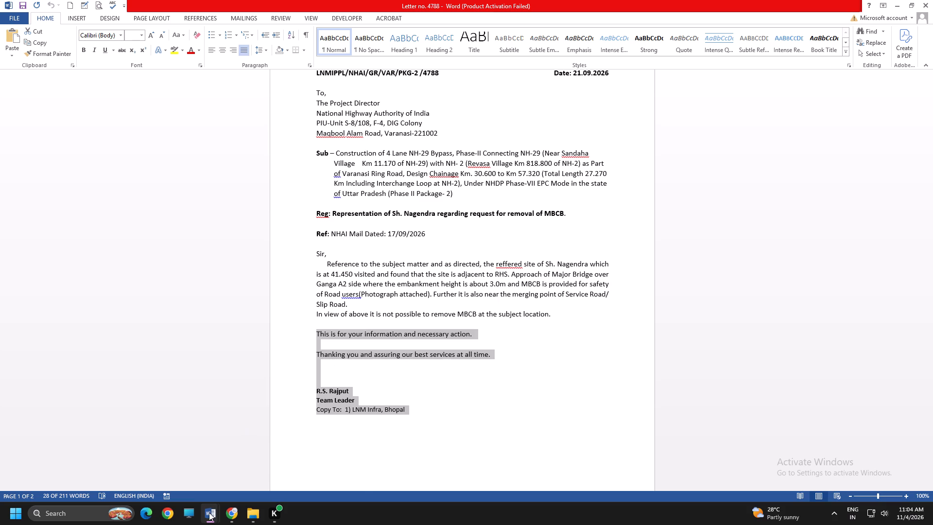
{"action": "left_click", "coordinate": [225, 475]}
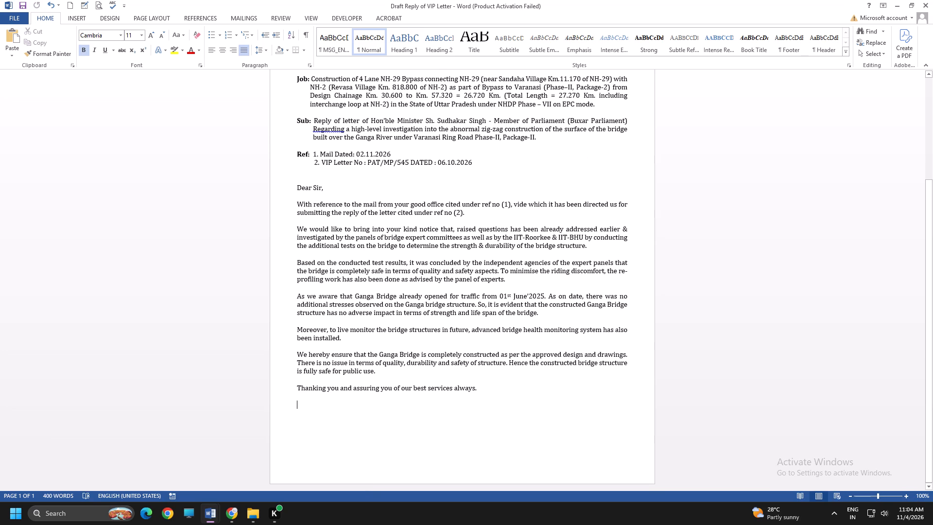
{"action": "key", "text": "ctrl+v"}
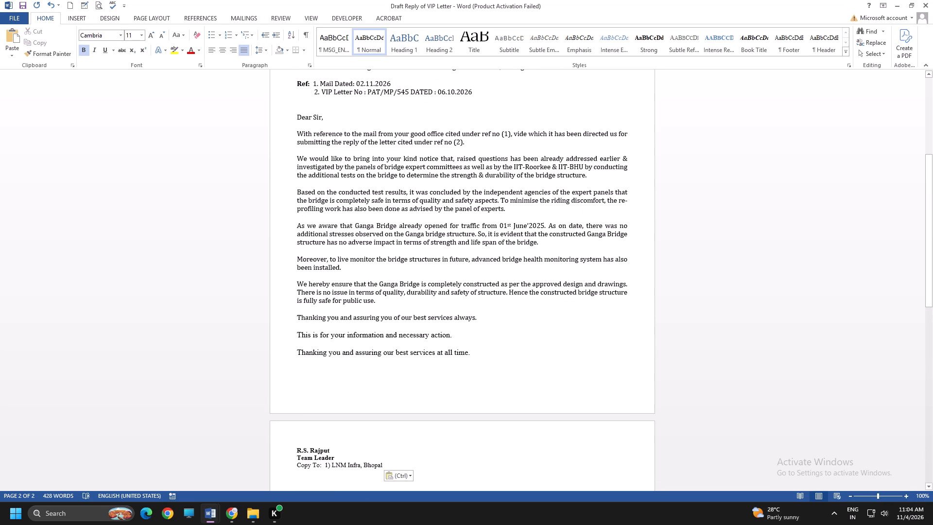
Delete the "Thanking you and assuring you of our best services always." and "This is for your information and necessary action." lines with their extra spacing.
{"action": "left_click_drag", "start_coordinate": [482, 319], "coordinate": [450, 316]}
{"action": "left_click_drag", "start_coordinate": [450, 316], "coordinate": [299, 318]}
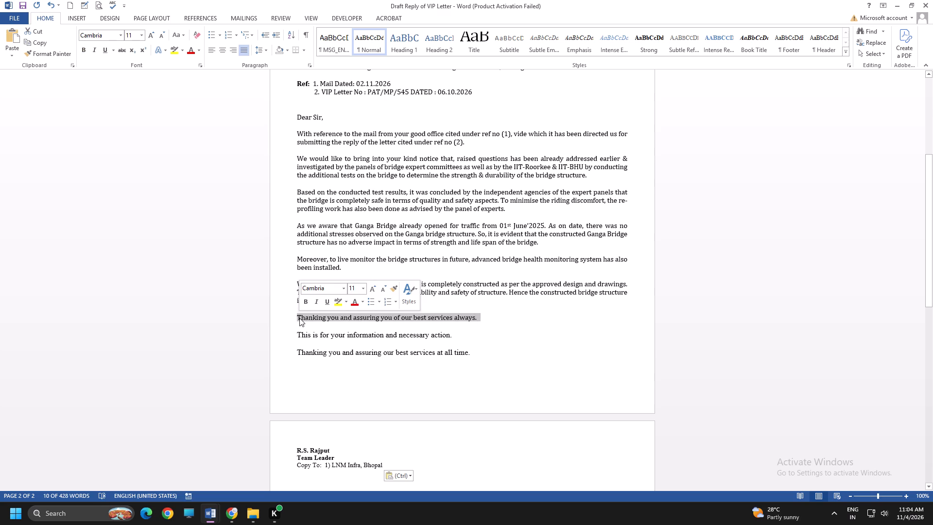
{"action": "key", "text": "BackSpace"}
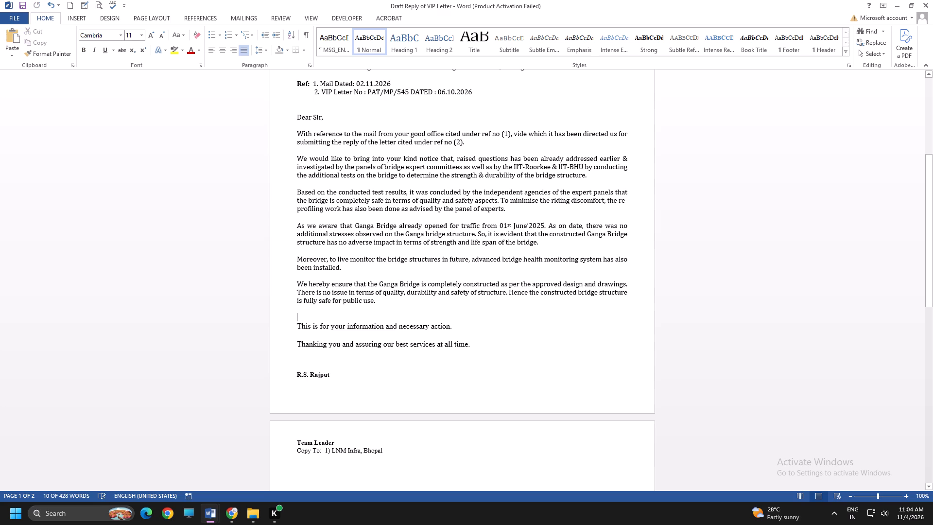
{"action": "key", "text": "BackSpace"}
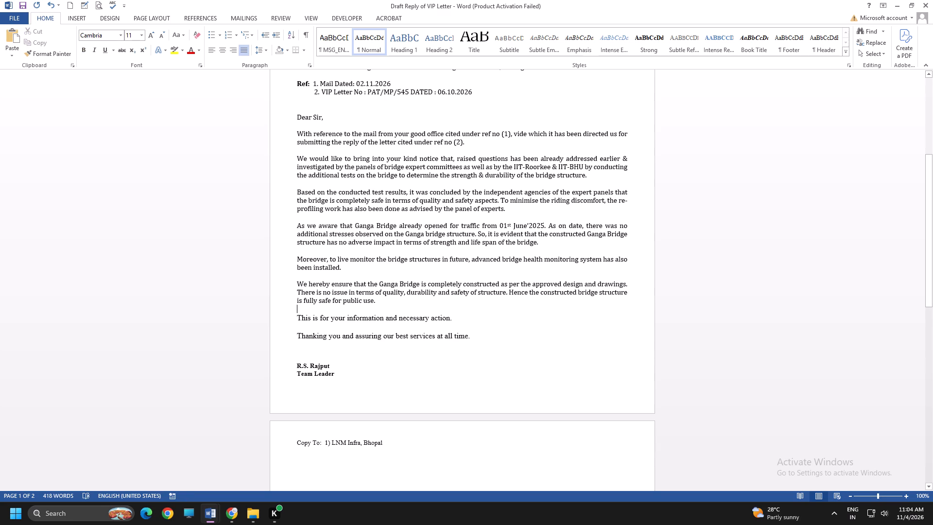
{"action": "left_click_drag", "start_coordinate": [451, 315], "coordinate": [352, 314]}
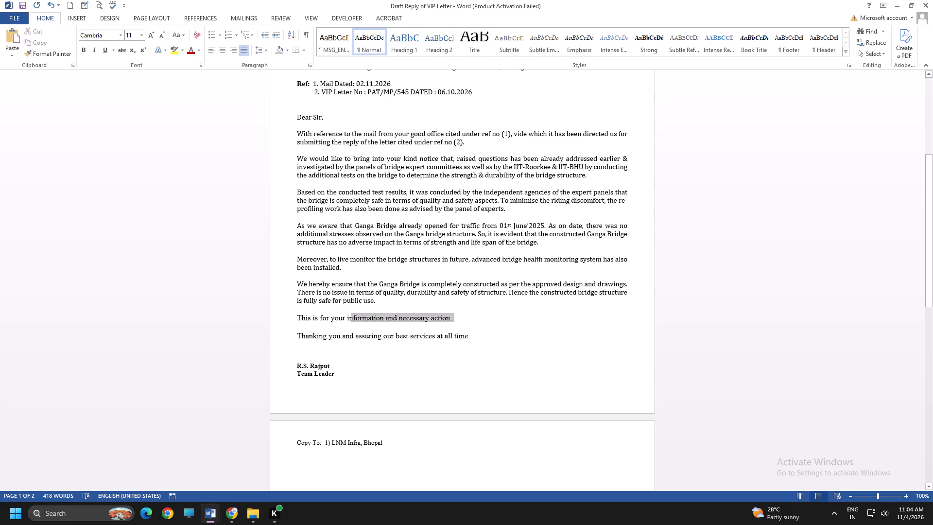
{"action": "left_click_drag", "start_coordinate": [352, 314], "coordinate": [296, 318]}
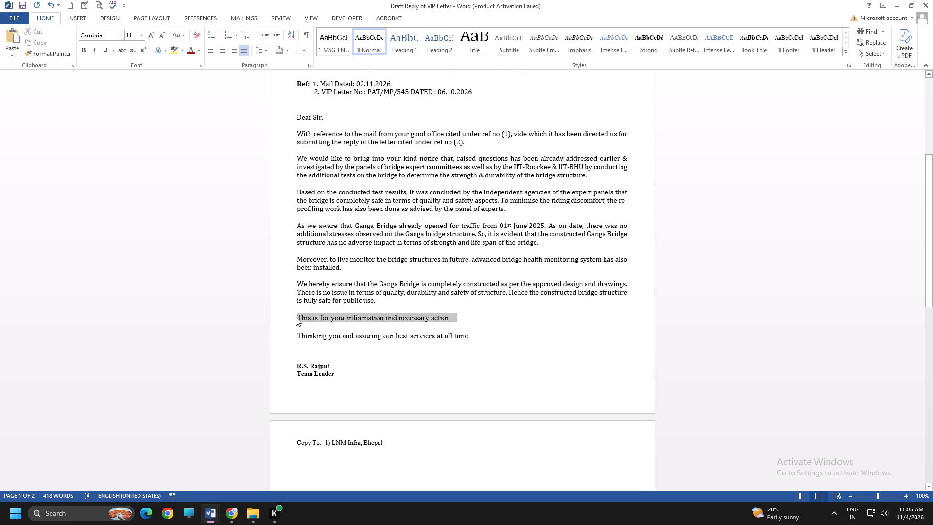
{"action": "key", "text": "BackSpace"}
{"action": "key", "text": "BackSpace"}
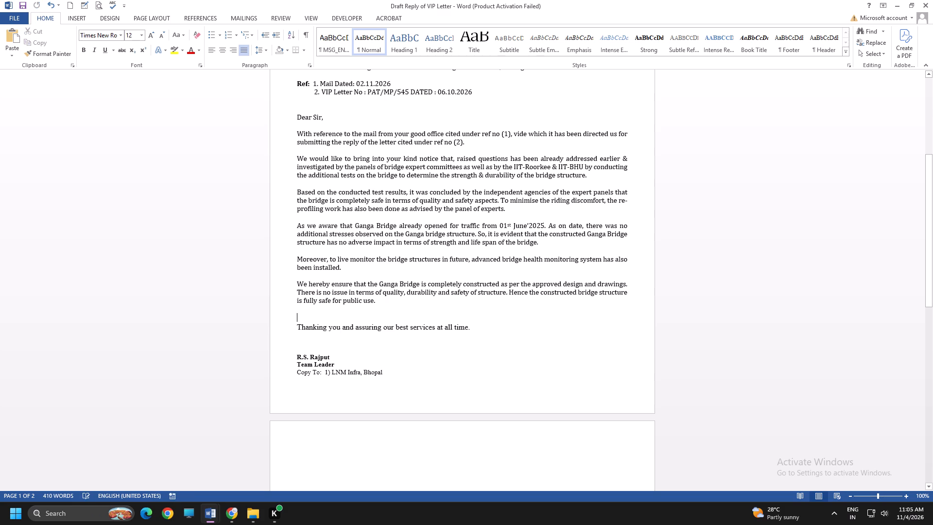
Insert a blank line above the LNMIPPL/NHAI/GR/VAR/PKG-II/4856 reference and date line.
{"action": "scroll", "coordinate": [394, 428], "scroll_direction": "up", "scroll_amount": 2}
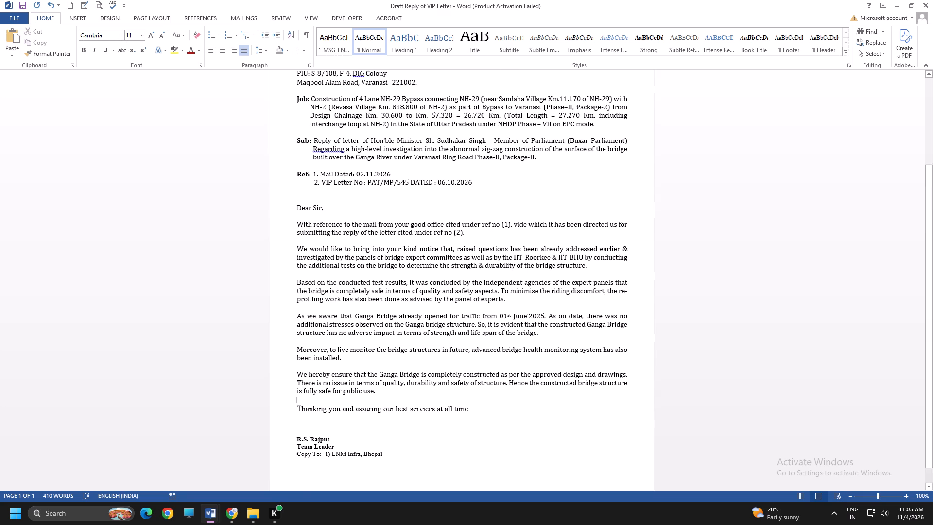
{"action": "scroll", "coordinate": [394, 428], "scroll_direction": "up", "scroll_amount": 8}
{"action": "left_click_drag", "start_coordinate": [292, 149], "coordinate": [298, 150]}
{"action": "key", "text": "Return"}
Remove the extra blank line between the Ref entries and "Dear Sir," to fit the letter on one page.
{"action": "scroll", "coordinate": [363, 235], "scroll_direction": "down", "scroll_amount": 5}
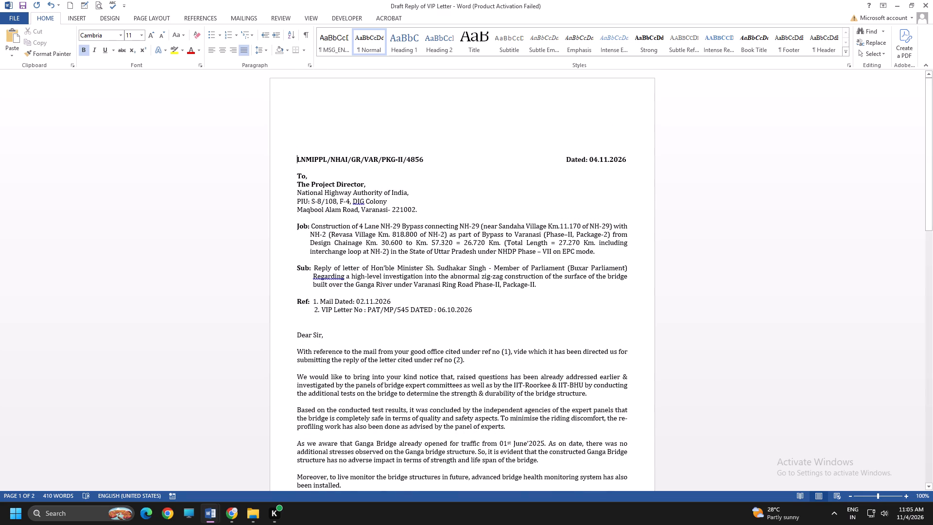
{"action": "scroll", "coordinate": [364, 236], "scroll_direction": "down", "scroll_amount": 5}
{"action": "scroll", "coordinate": [366, 230], "scroll_direction": "up", "scroll_amount": 12}
{"action": "scroll", "coordinate": [369, 207], "scroll_direction": "down", "scroll_amount": 4}
{"action": "scroll", "coordinate": [370, 207], "scroll_direction": "up", "scroll_amount": 3}
{"action": "scroll", "coordinate": [370, 207], "scroll_direction": "down", "scroll_amount": 1}
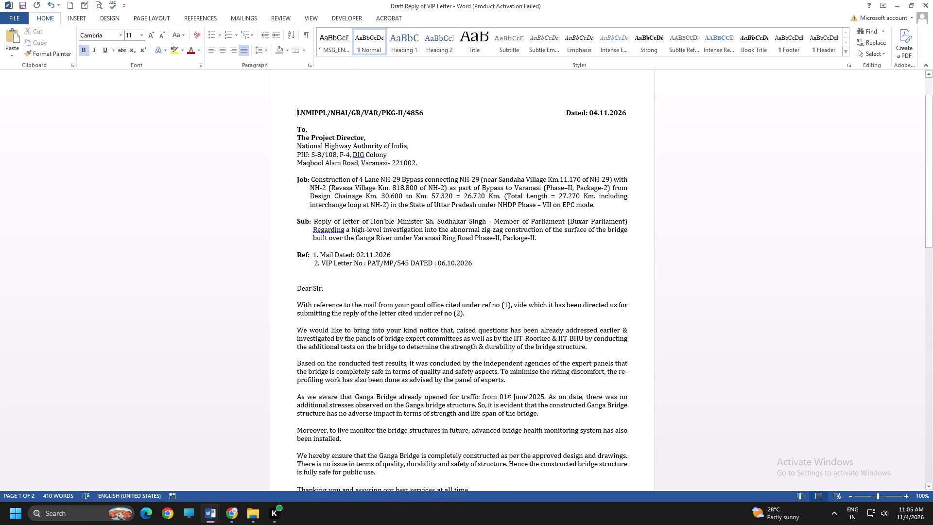
{"action": "scroll", "coordinate": [370, 207], "scroll_direction": "down", "scroll_amount": 3}
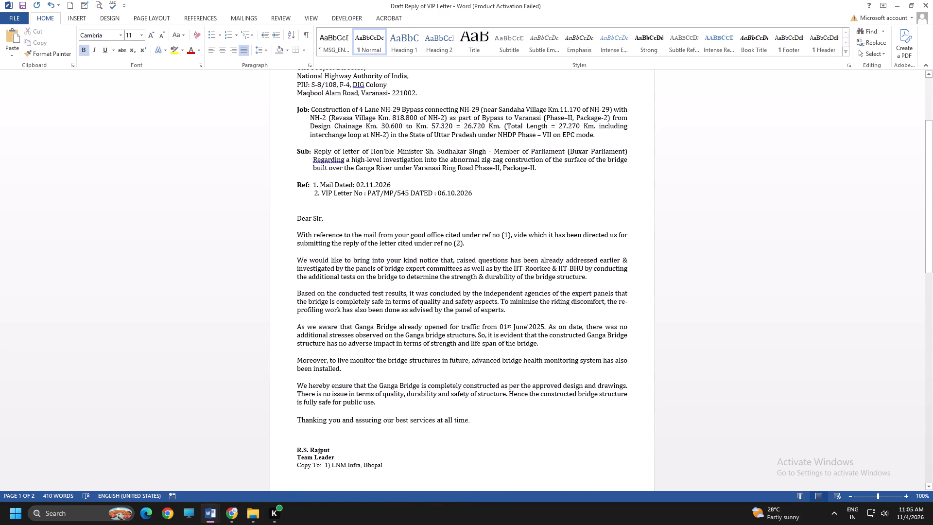
{"action": "left_click", "coordinate": [296, 221]}
{"action": "key", "text": "BackSpace"}
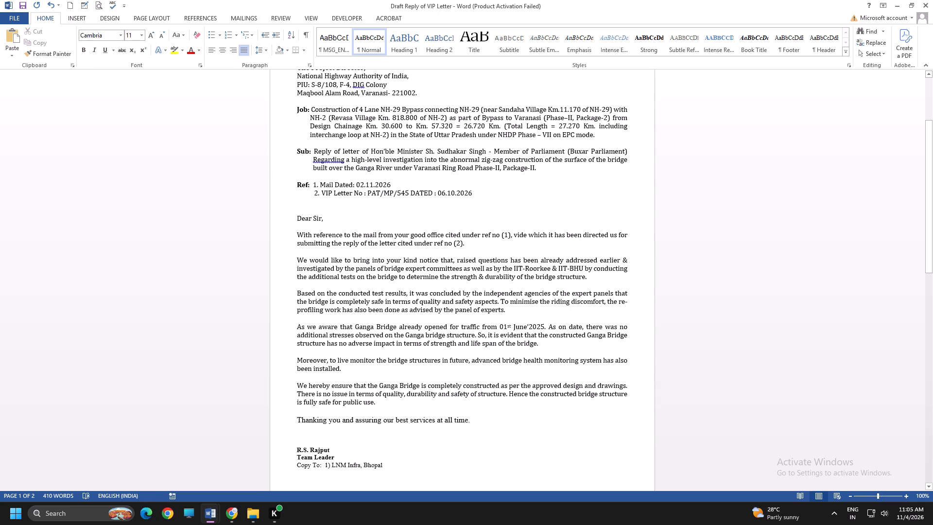
Review the draft's page layout, compare it with Letter no. 4788, and return to the draft.
{"action": "scroll", "coordinate": [363, 230], "scroll_direction": "down", "scroll_amount": 2}
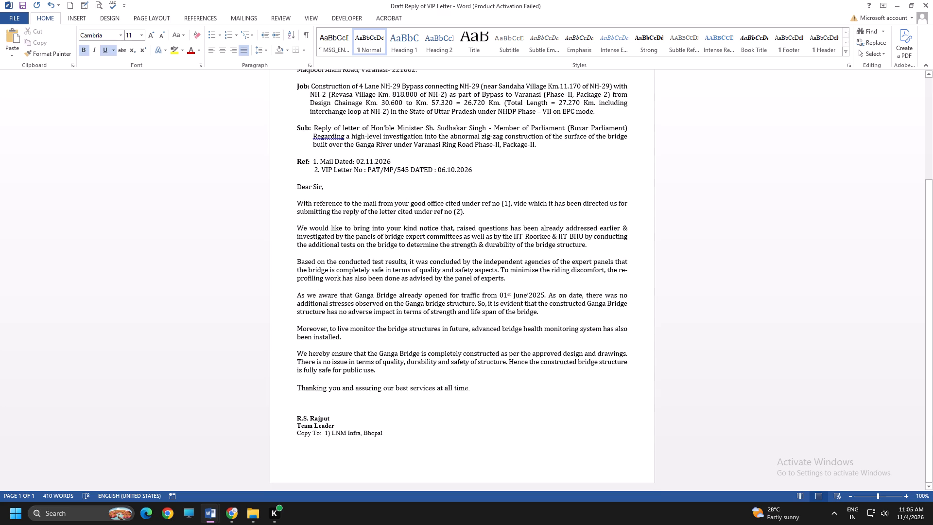
{"action": "scroll", "coordinate": [396, 278], "scroll_direction": "up", "scroll_amount": 4}
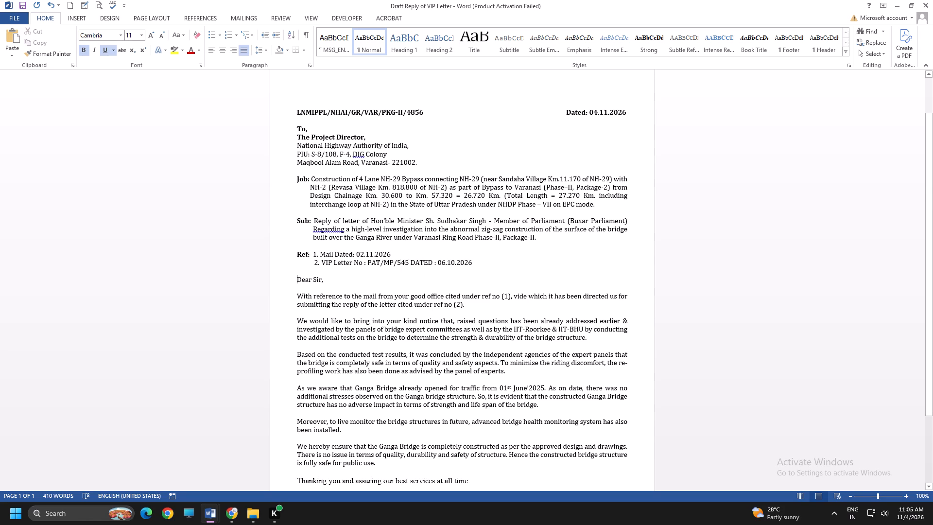
{"action": "scroll", "coordinate": [387, 268], "scroll_direction": "up", "scroll_amount": 5}
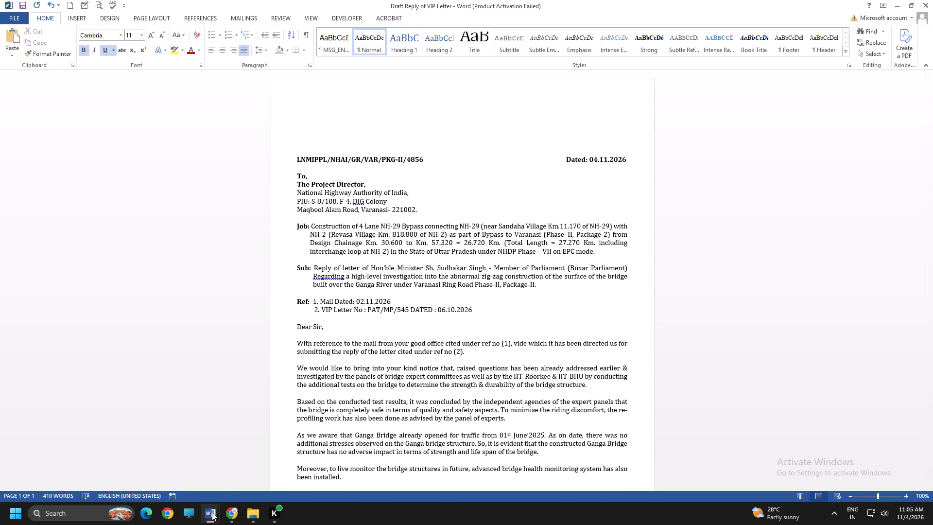
{"action": "left_click", "coordinate": [290, 466]}
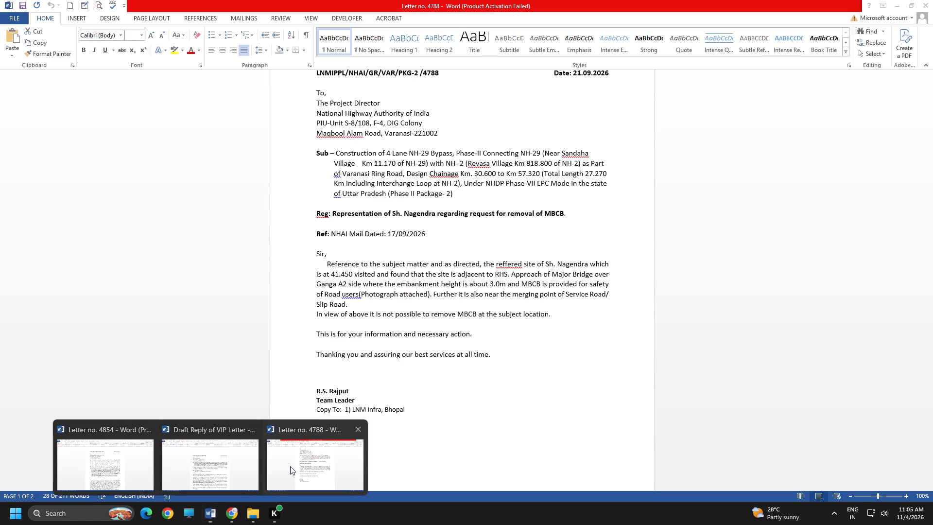
{"action": "scroll", "coordinate": [346, 255], "scroll_direction": "up", "scroll_amount": 3}
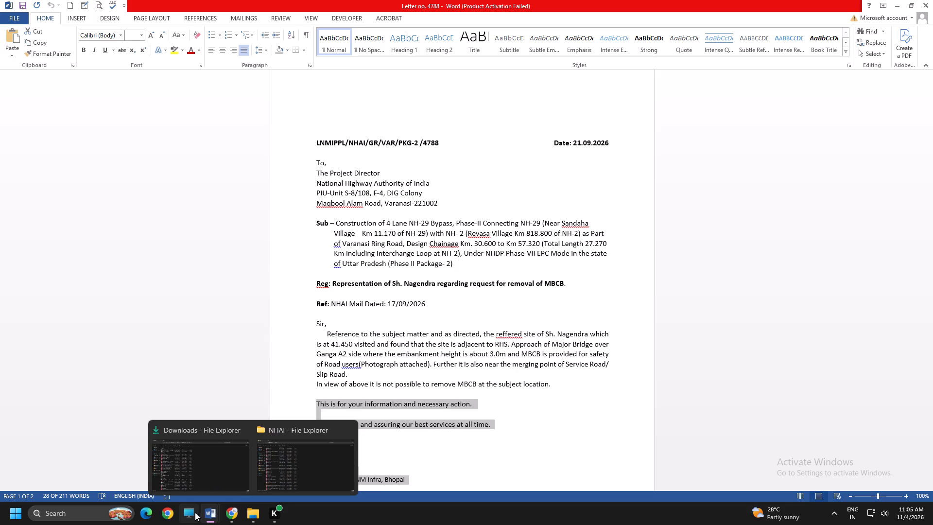
{"action": "left_click", "coordinate": [211, 465]}
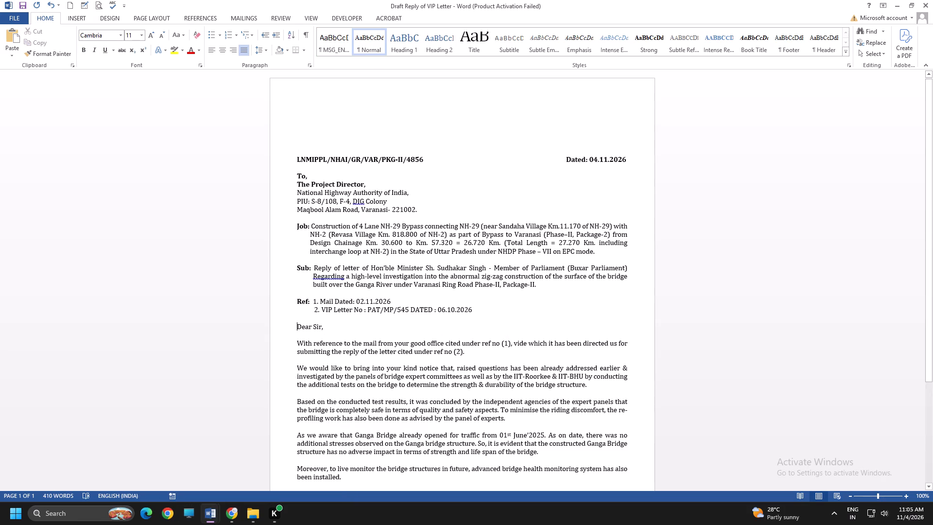
Save the Draft Reply of VIP Letter.
{"action": "left_click", "coordinate": [13, 6]}
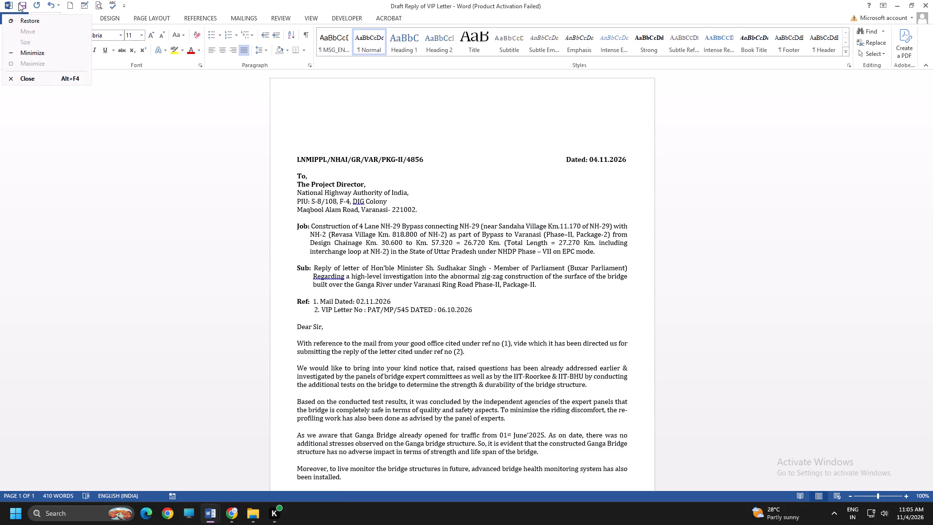
{"action": "left_click", "coordinate": [22, 3]}
{"action": "left_click", "coordinate": [22, 3]}
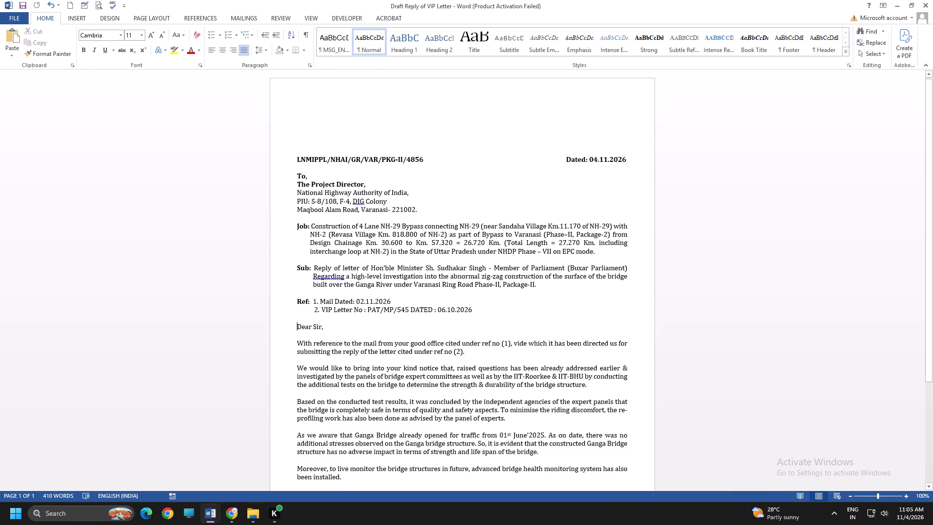
Print one copy of page 1 of the letter on the HP Ink Tank 310 series printer.
{"action": "key", "text": "ctrl+p"}
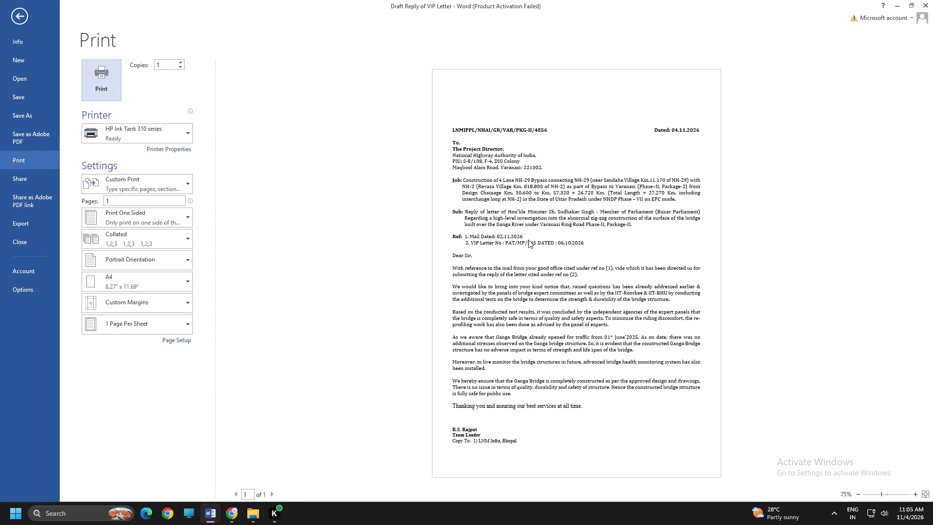
{"action": "left_click", "coordinate": [104, 83]}
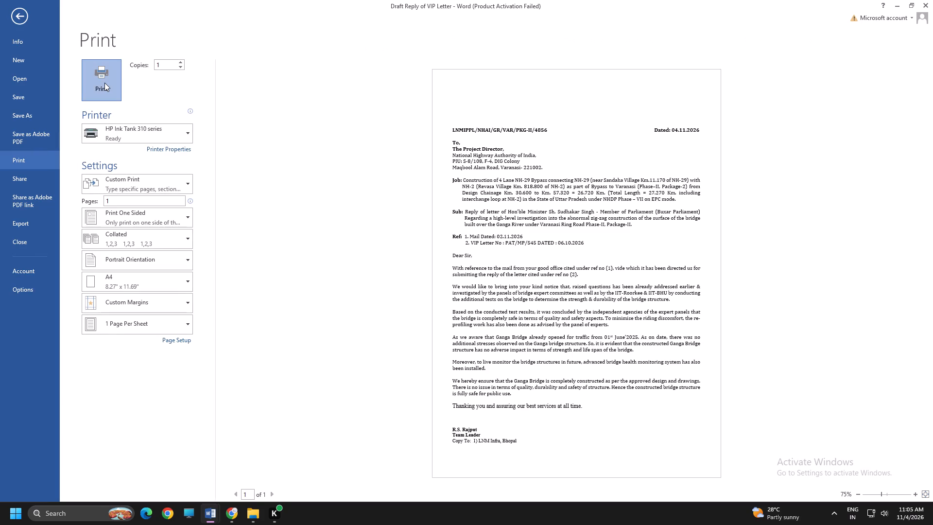
{"action": "left_click", "coordinate": [104, 83]}
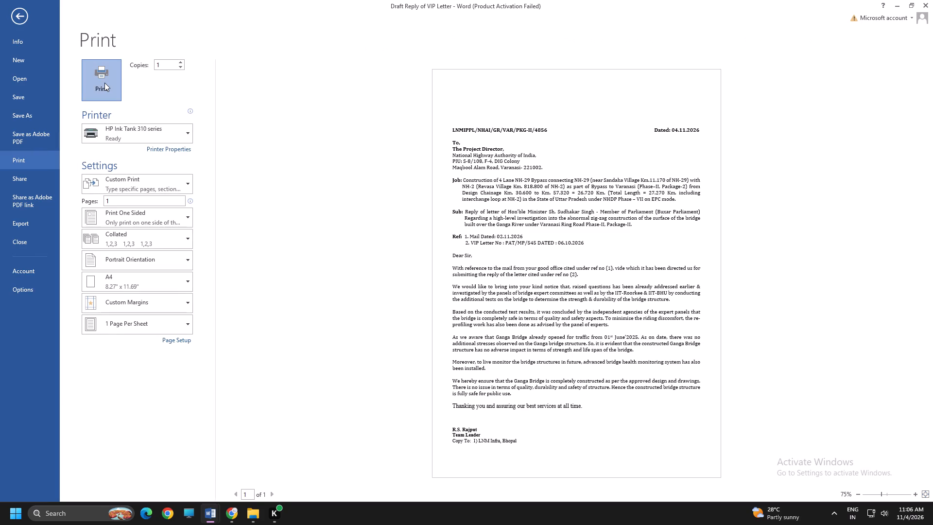
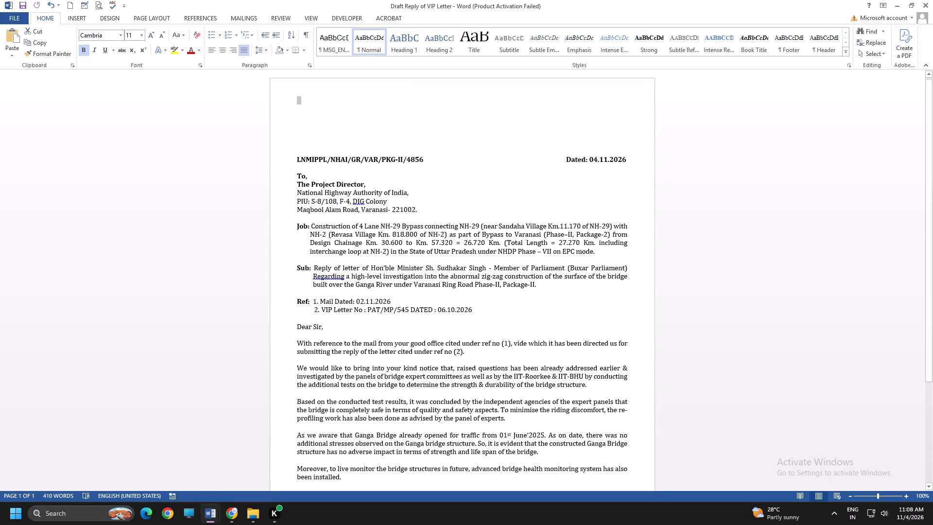
Change the letter's reference number to LNMIPPL/NHAI/GR/VAR/PKG-II/4859.
{"action": "left_click", "coordinate": [299, 157]}
{"action": "left_click", "coordinate": [295, 161]}
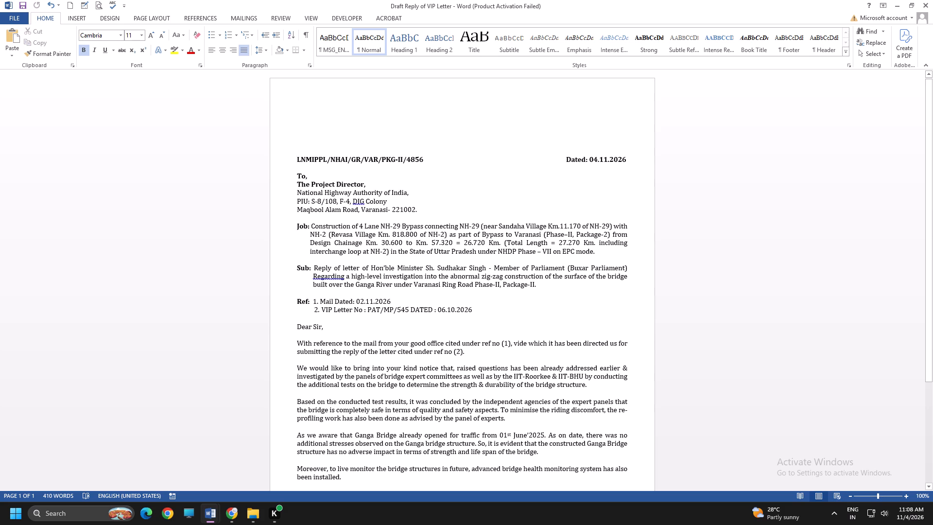
{"action": "left_click", "coordinate": [422, 159]}
{"action": "key", "text": "BackSpace"}
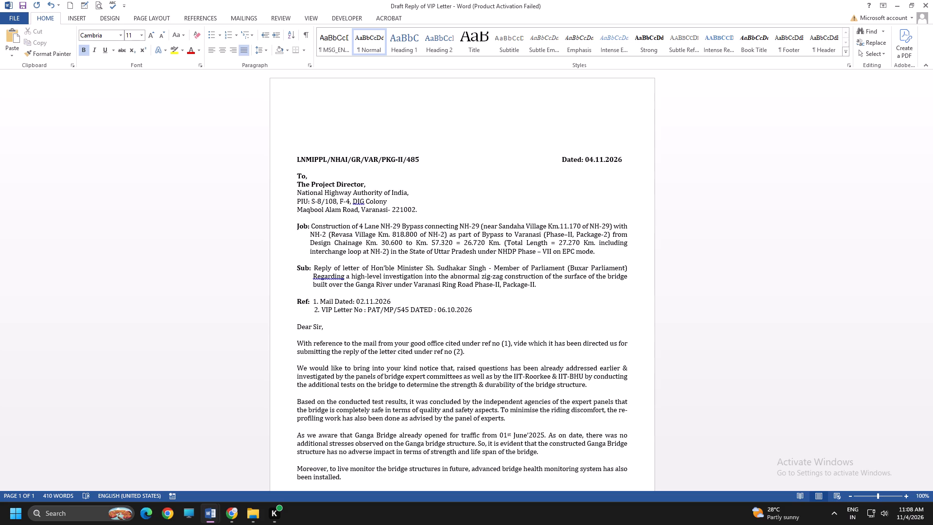
{"action": "key", "text": "9"}
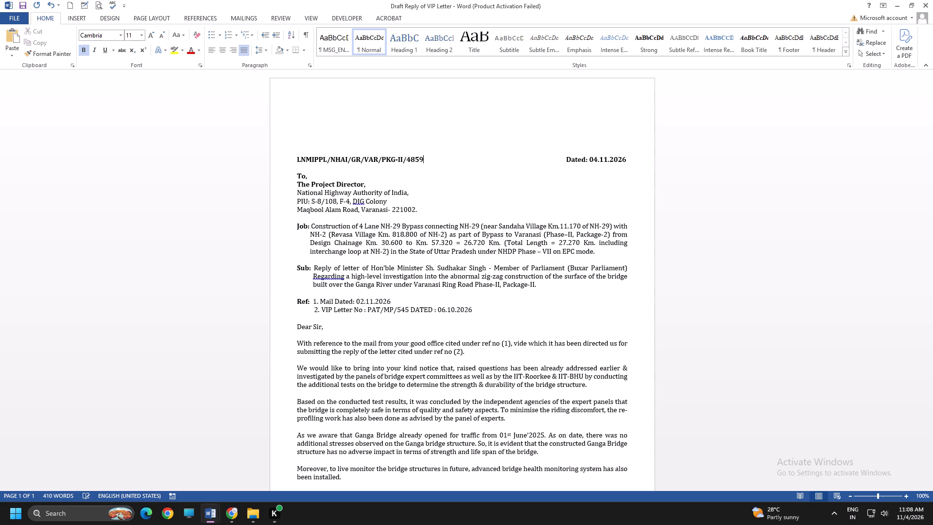
Insert one blank line above the reference and date line to lower the letter's content on the page.
{"action": "scroll", "coordinate": [422, 219], "scroll_direction": "down", "scroll_amount": 4}
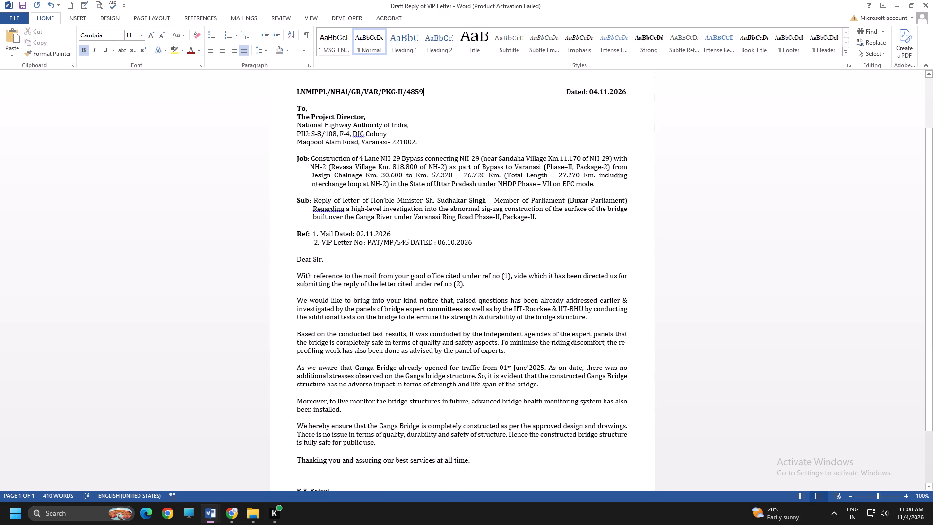
{"action": "scroll", "coordinate": [422, 221], "scroll_direction": "down", "scroll_amount": 6}
{"action": "scroll", "coordinate": [382, 207], "scroll_direction": "up", "scroll_amount": 5}
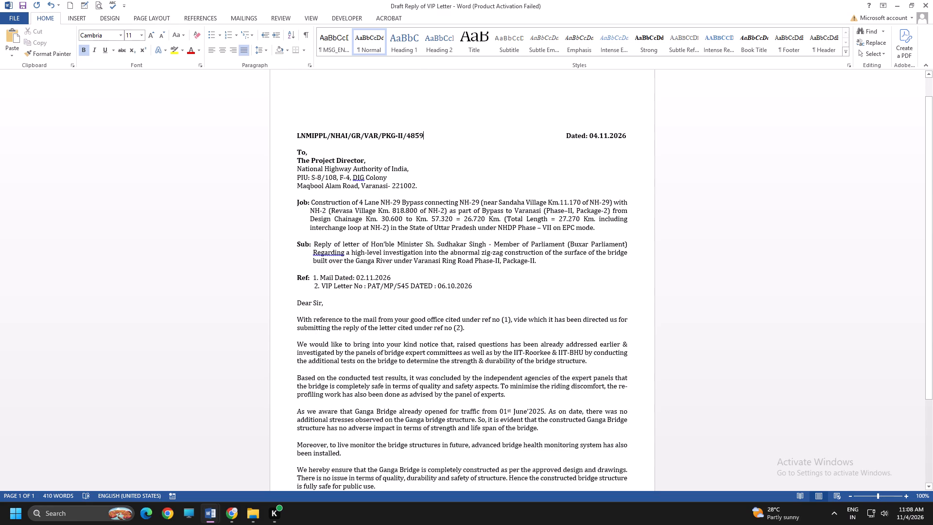
{"action": "left_click", "coordinate": [296, 137]}
{"action": "key", "text": "Return"}
Check the letter's print preview and delete the empty paragraph after the "Copy To" line to remove the blank second page.
{"action": "scroll", "coordinate": [369, 169], "scroll_direction": "down", "scroll_amount": 7}
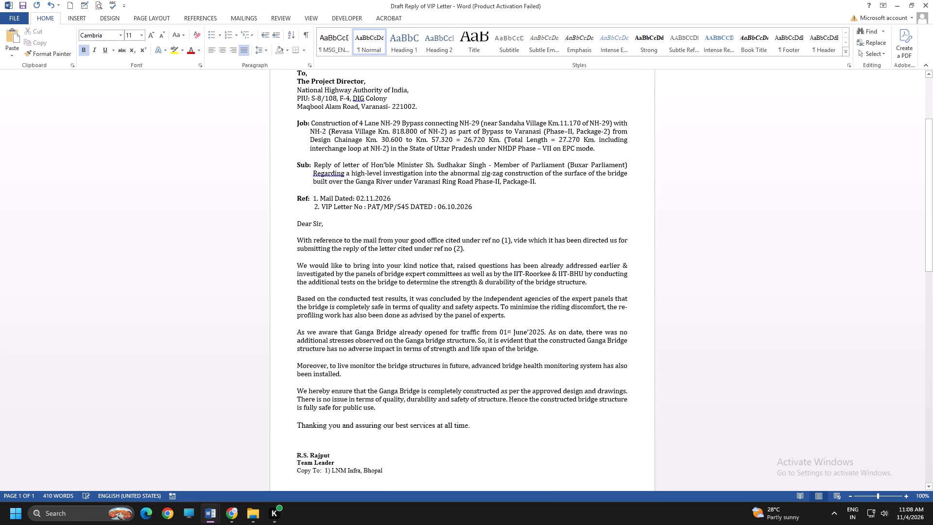
{"action": "scroll", "coordinate": [374, 188], "scroll_direction": "down", "scroll_amount": 1}
{"action": "scroll", "coordinate": [375, 192], "scroll_direction": "up", "scroll_amount": 11}
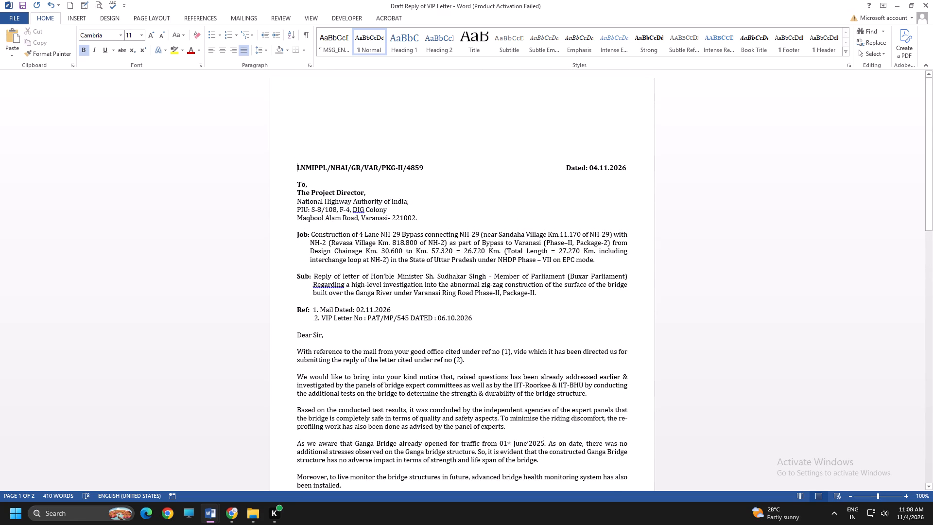
{"action": "key", "text": "ctrl+p"}
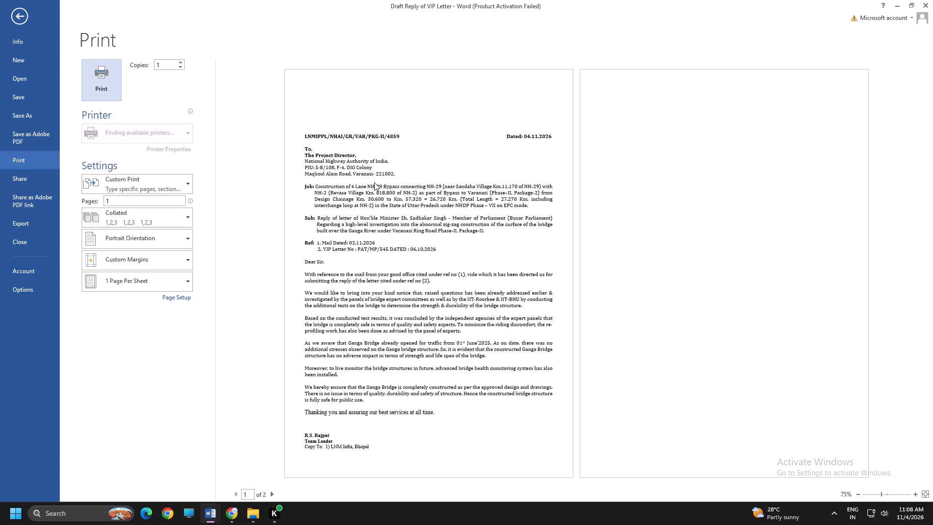
{"action": "left_click", "coordinate": [20, 9]}
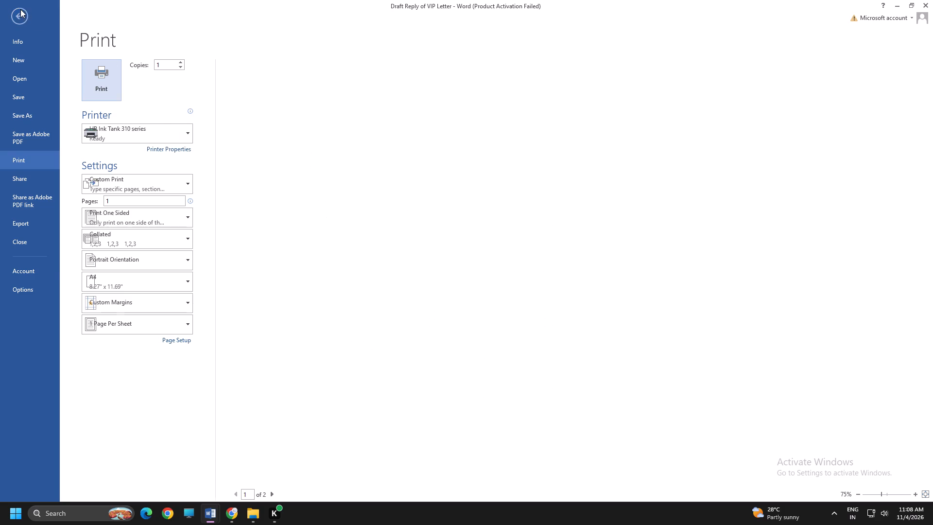
{"action": "scroll", "coordinate": [473, 365], "scroll_direction": "down", "scroll_amount": 14}
{"action": "left_click", "coordinate": [358, 353]}
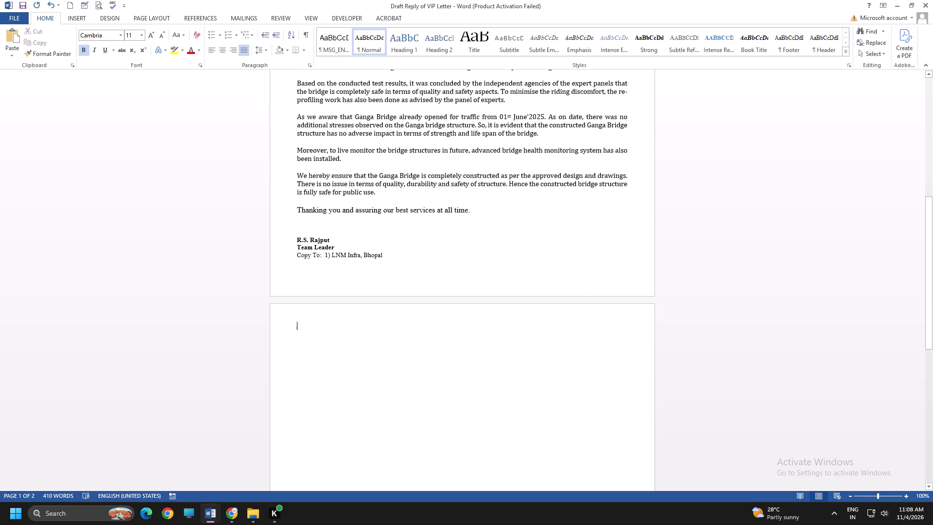
{"action": "key", "text": "Delete"}
{"action": "scroll", "coordinate": [425, 27], "scroll_direction": "up", "scroll_amount": 5}
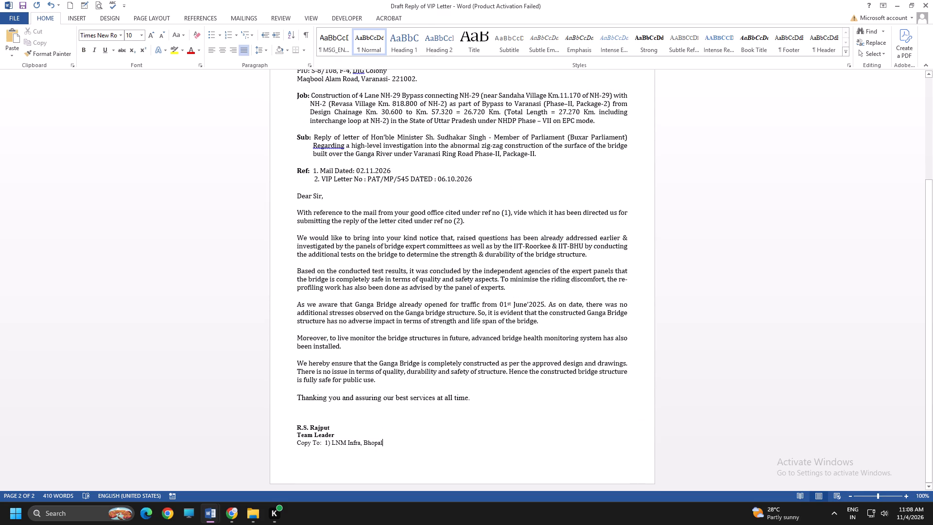
Print one copy of page 1 of the revised letter on the HP Ink Tank 310 series printer.
{"action": "key", "text": "ctrl+p"}
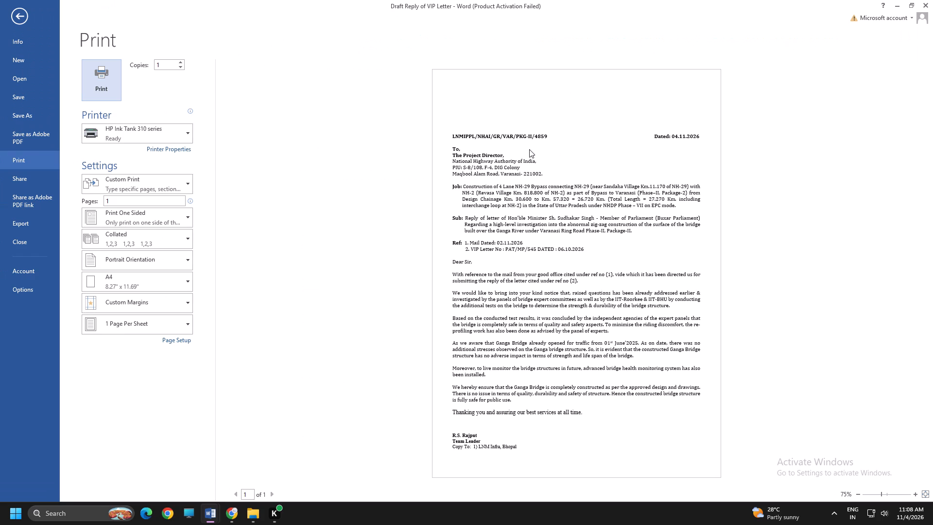
{"action": "left_click", "coordinate": [105, 82]}
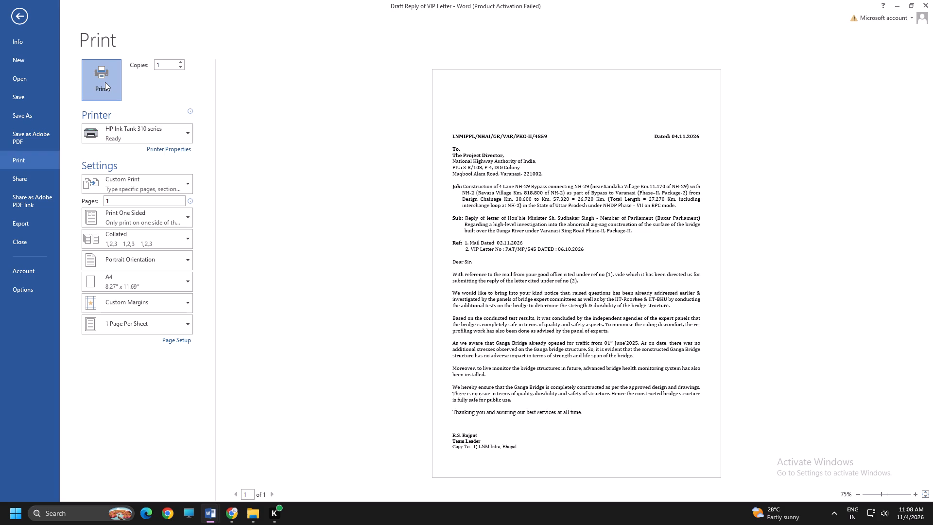
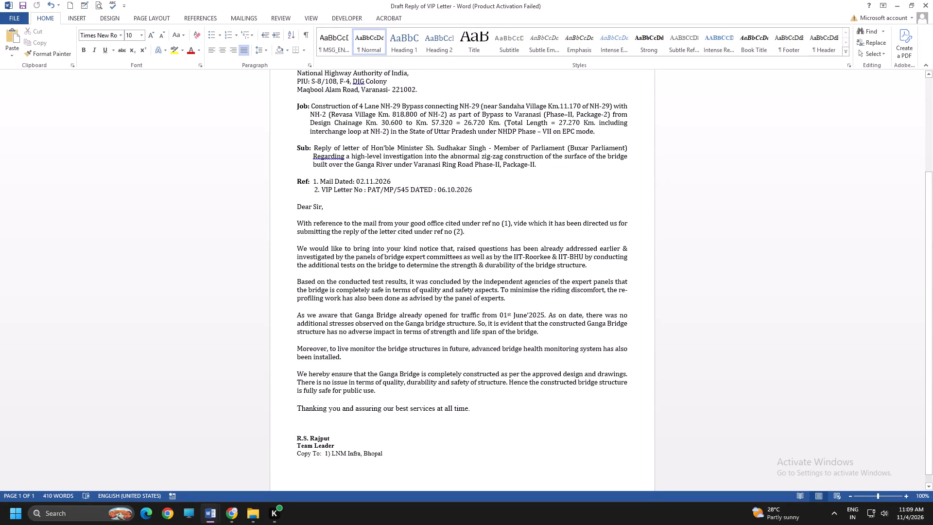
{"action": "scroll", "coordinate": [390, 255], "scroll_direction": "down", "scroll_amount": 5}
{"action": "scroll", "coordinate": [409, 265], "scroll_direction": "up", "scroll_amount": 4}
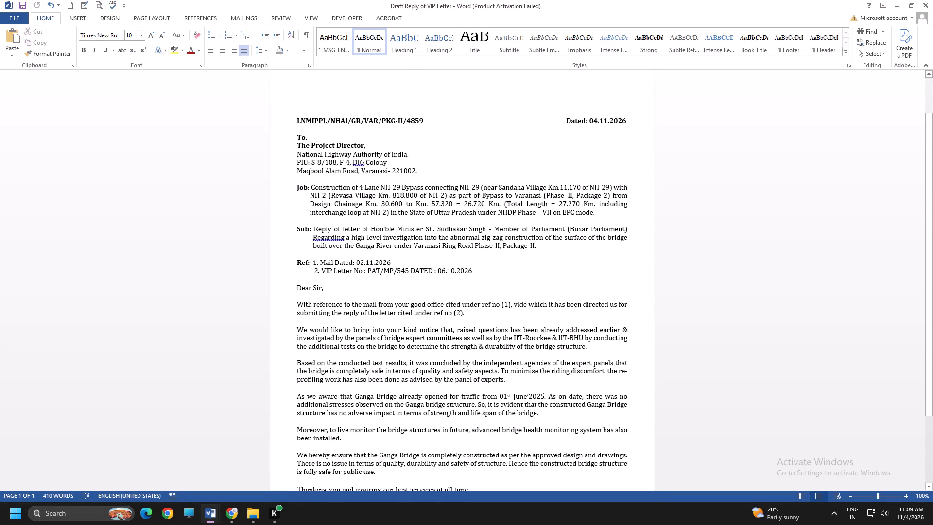
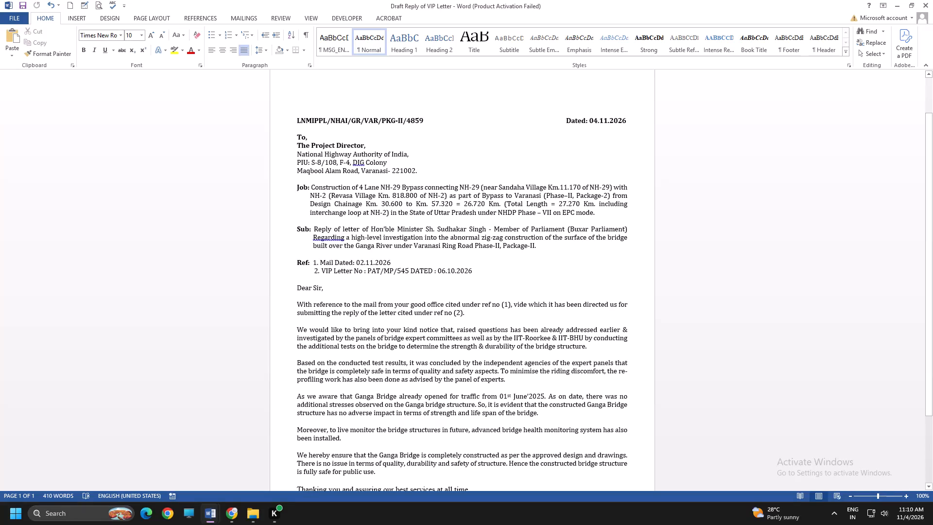
Review the one-page draft reply letter from the reference number and date down to the signature and copy-to lines.
{"action": "scroll", "coordinate": [405, 350], "scroll_direction": "down", "scroll_amount": 2}
{"action": "scroll", "coordinate": [400, 318], "scroll_direction": "up", "scroll_amount": 3}
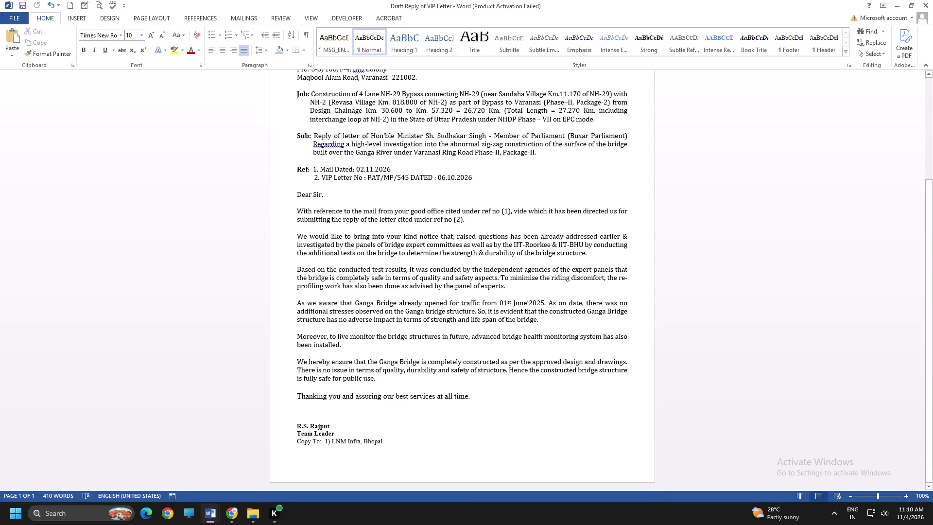
{"action": "scroll", "coordinate": [400, 318], "scroll_direction": "up", "scroll_amount": 8}
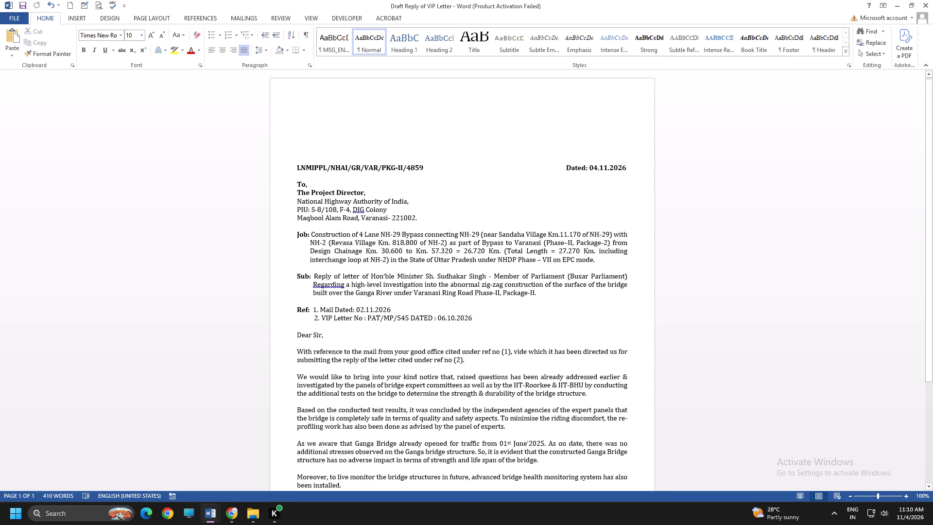
{"action": "scroll", "coordinate": [396, 357], "scroll_direction": "down", "scroll_amount": 4}
{"action": "scroll", "coordinate": [393, 342], "scroll_direction": "up", "scroll_amount": 9}
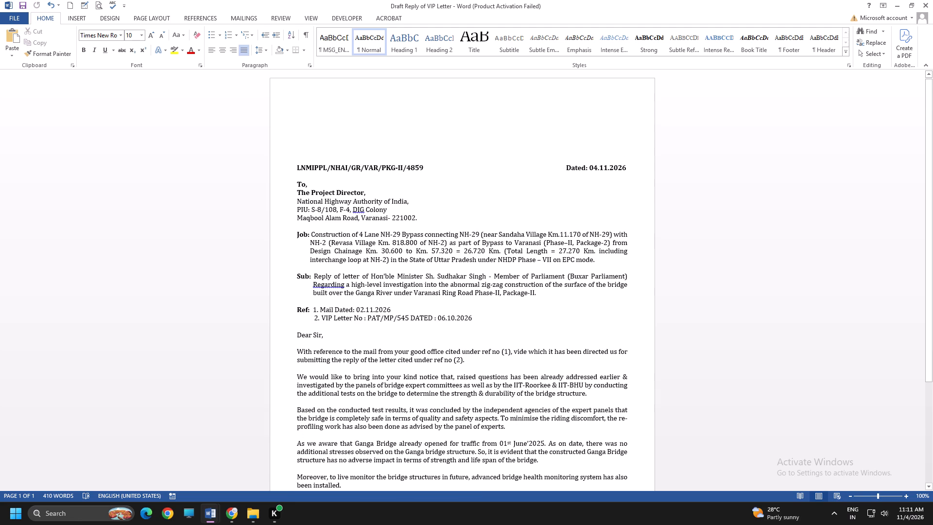
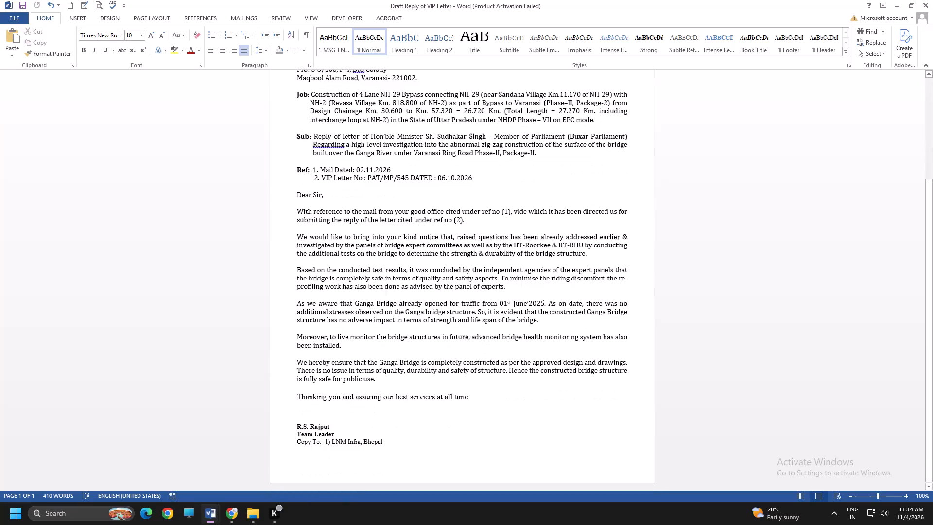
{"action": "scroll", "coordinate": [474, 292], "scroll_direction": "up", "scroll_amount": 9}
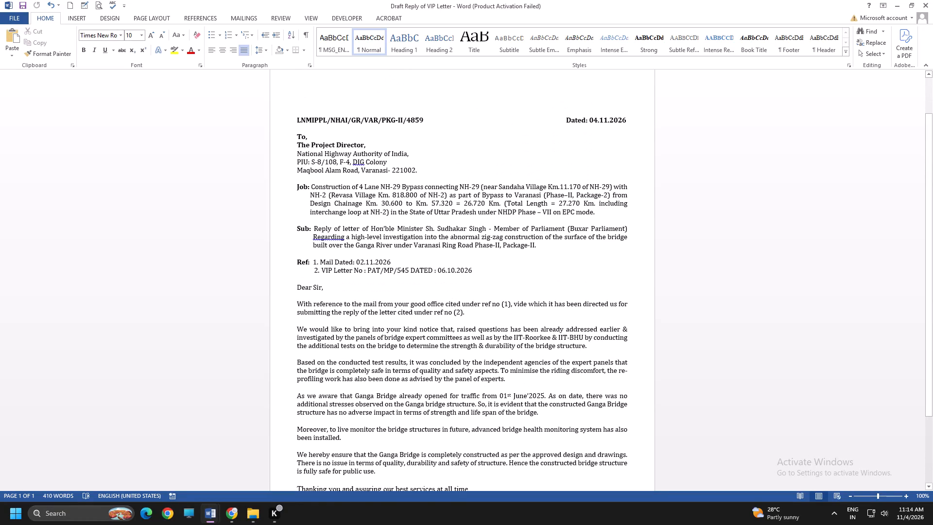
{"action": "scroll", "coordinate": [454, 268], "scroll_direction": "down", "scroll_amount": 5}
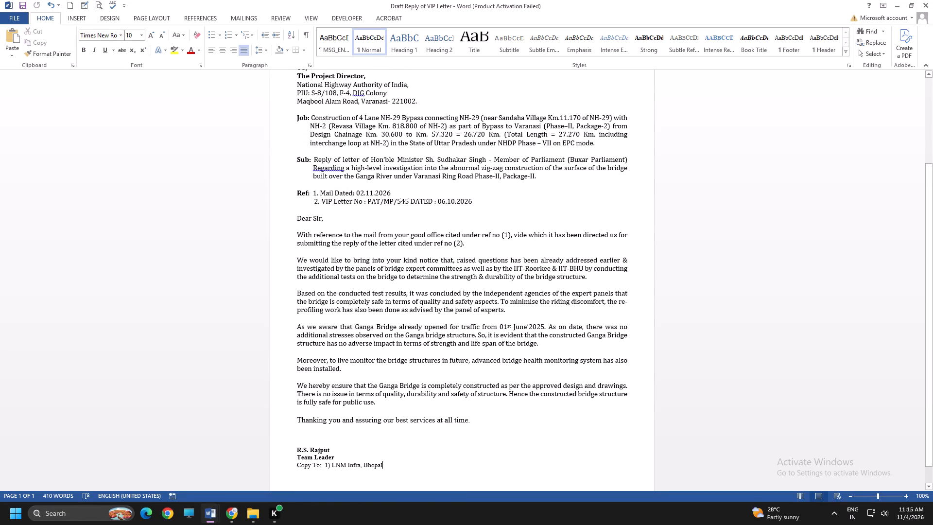
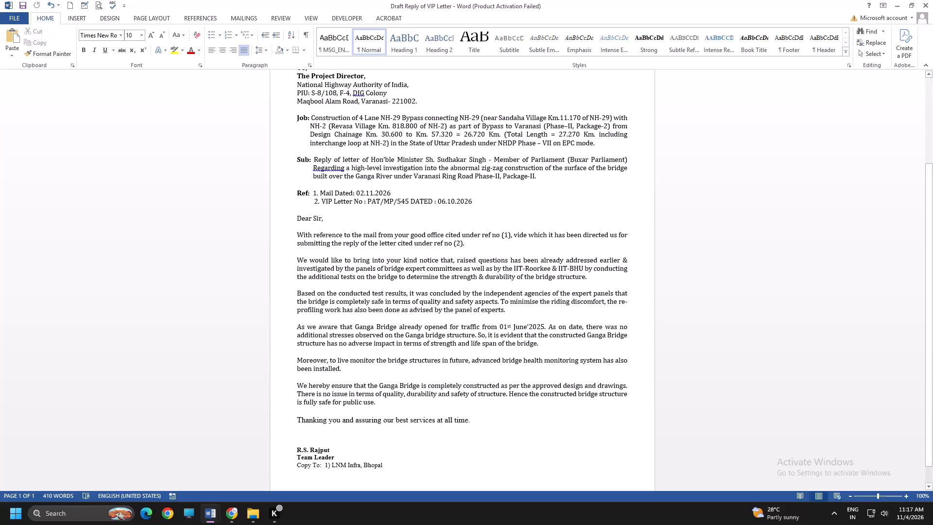
Check the end of the letter down to the copy-to line and switch to the open Chrome browser window.
{"action": "scroll", "coordinate": [541, 261], "scroll_direction": "down", "scroll_amount": 5}
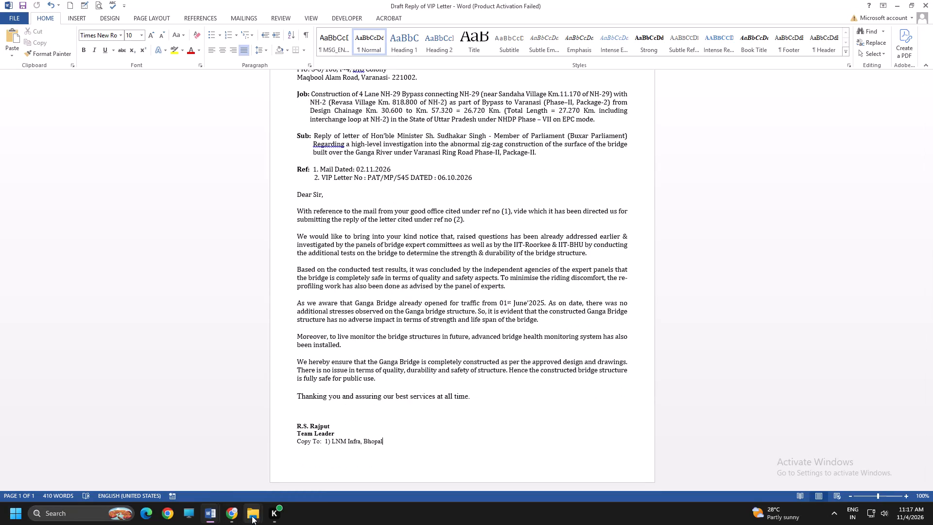
{"action": "left_click", "coordinate": [232, 512]}
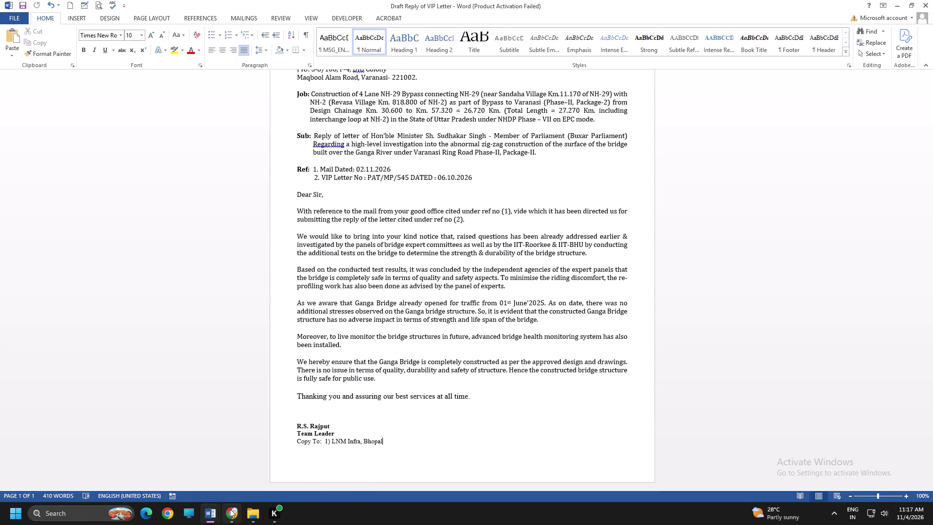